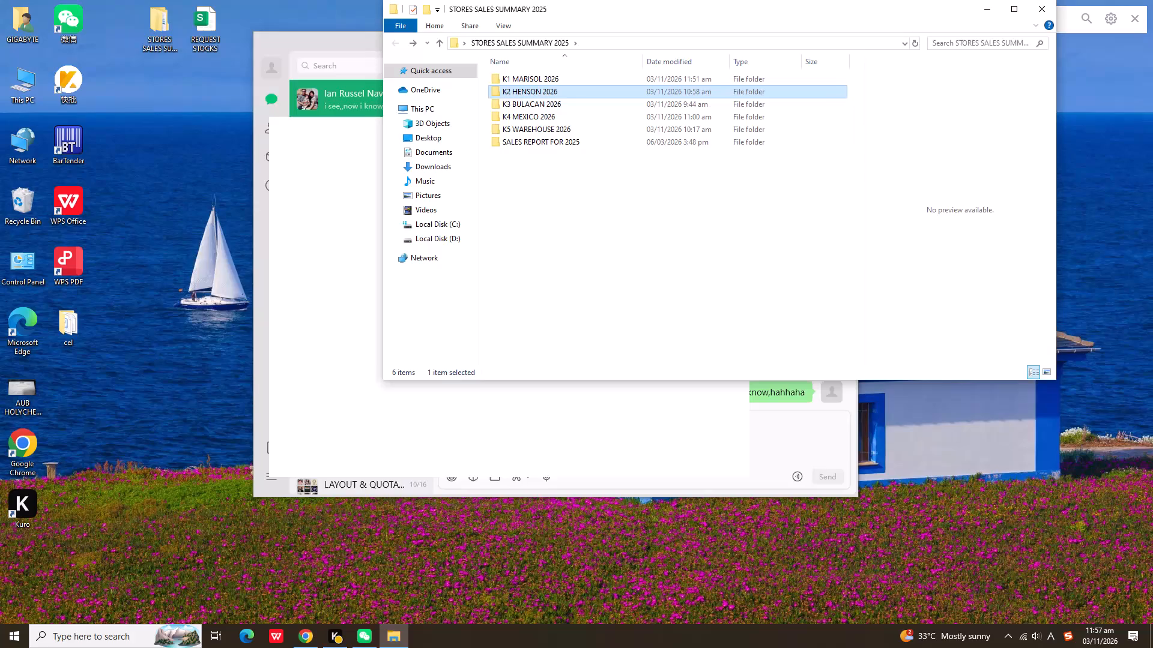
Open the K2 HENSON 2026 folder and bring up the file options for the October 2026 sales summary report.
click(548, 88)
right_click(555, 192)
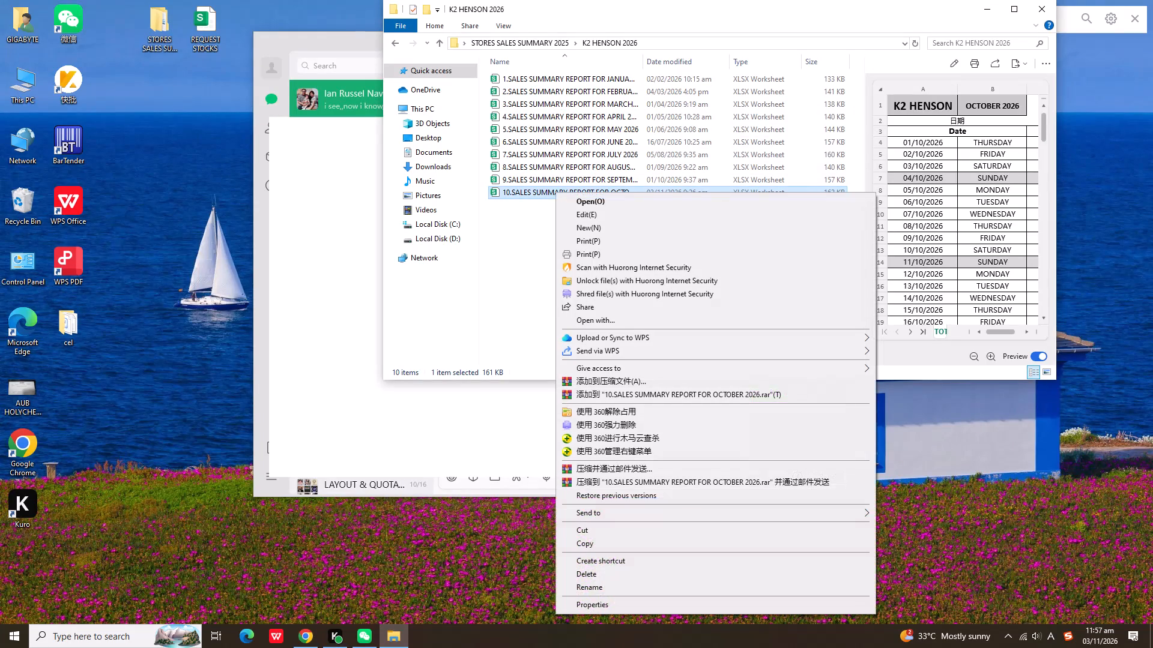
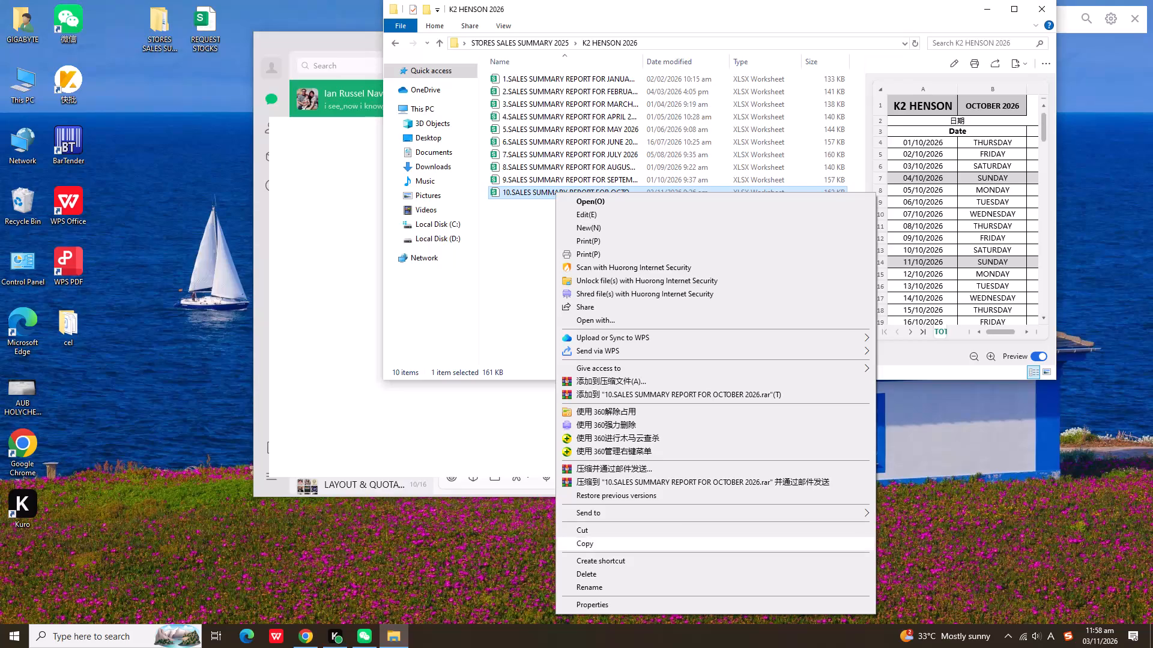
Duplicate the October 2026 sales summary report within the K2 HENSON 2026 folder.
click(659, 544)
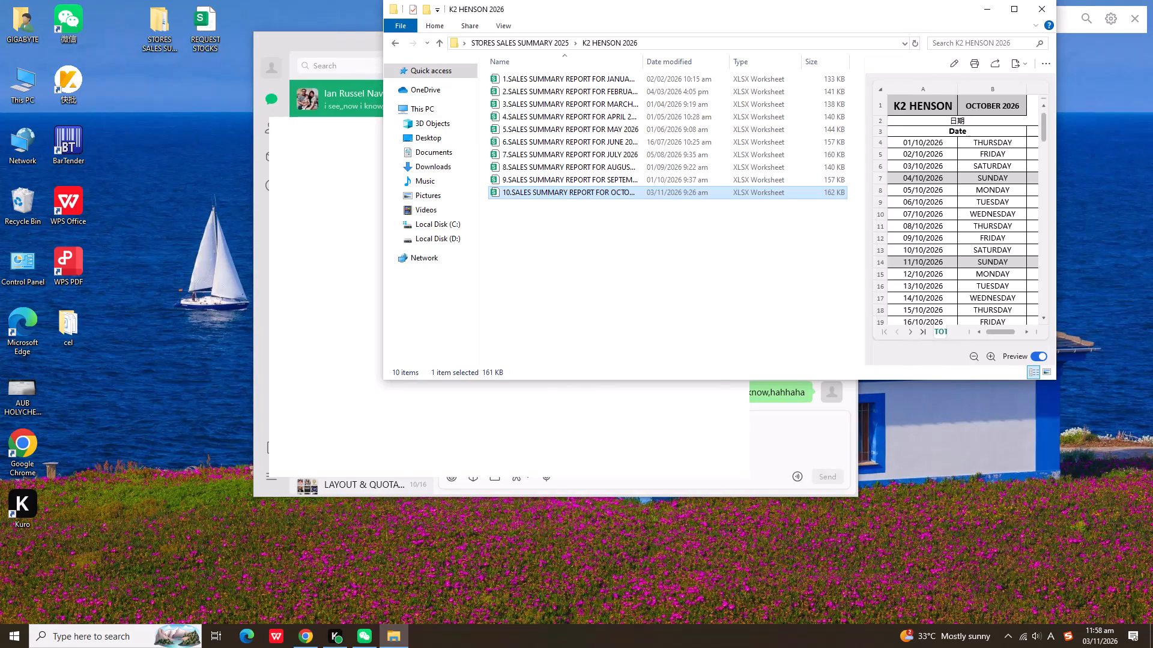
right_click(574, 236)
click(622, 317)
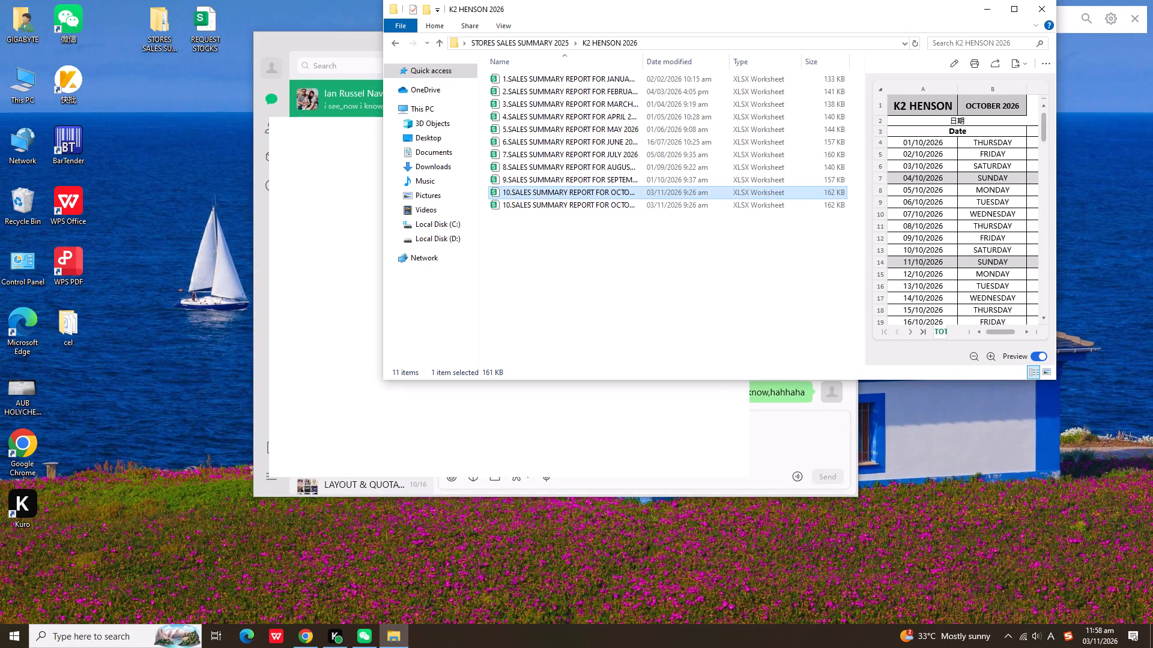
Rename the copied October report as 11.SALES SUMMARY REPORT FOR NOVEMBER 2026.
right_click(605, 191)
click(661, 587)
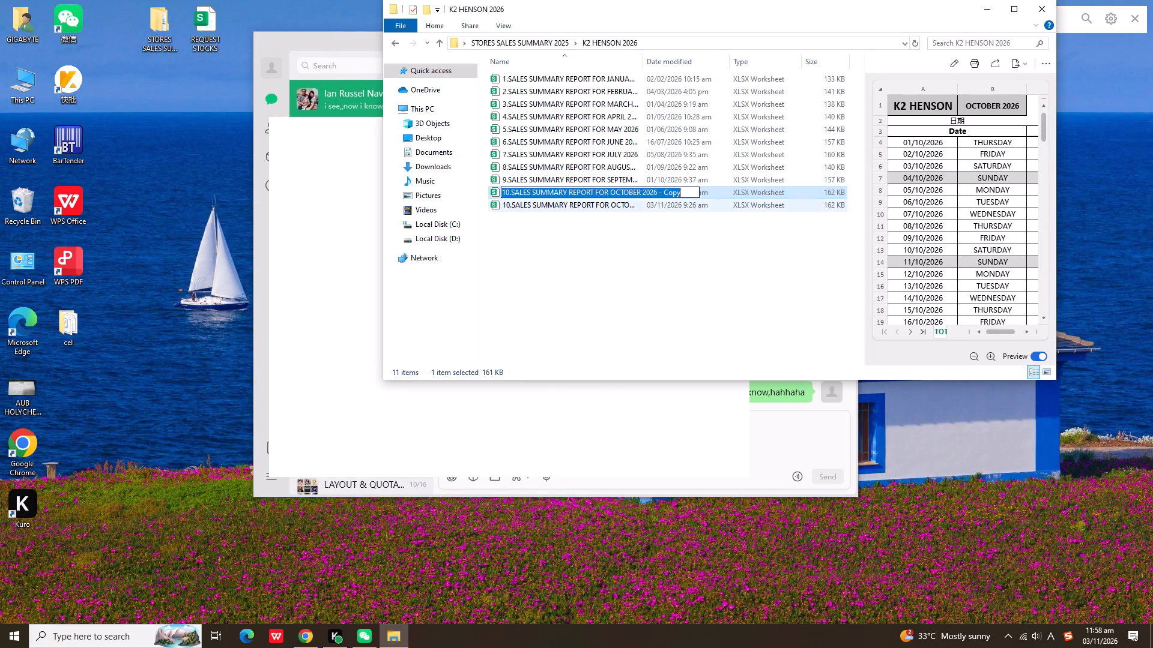
click(684, 199)
click(643, 191)
right_click(643, 191)
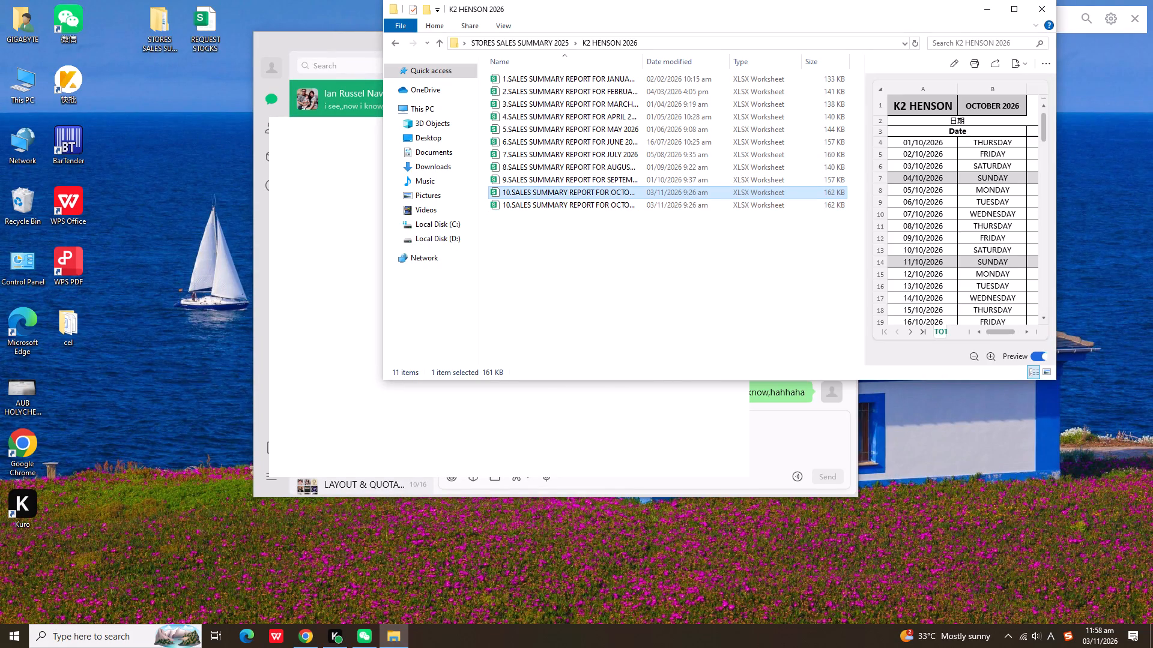
click(697, 588)
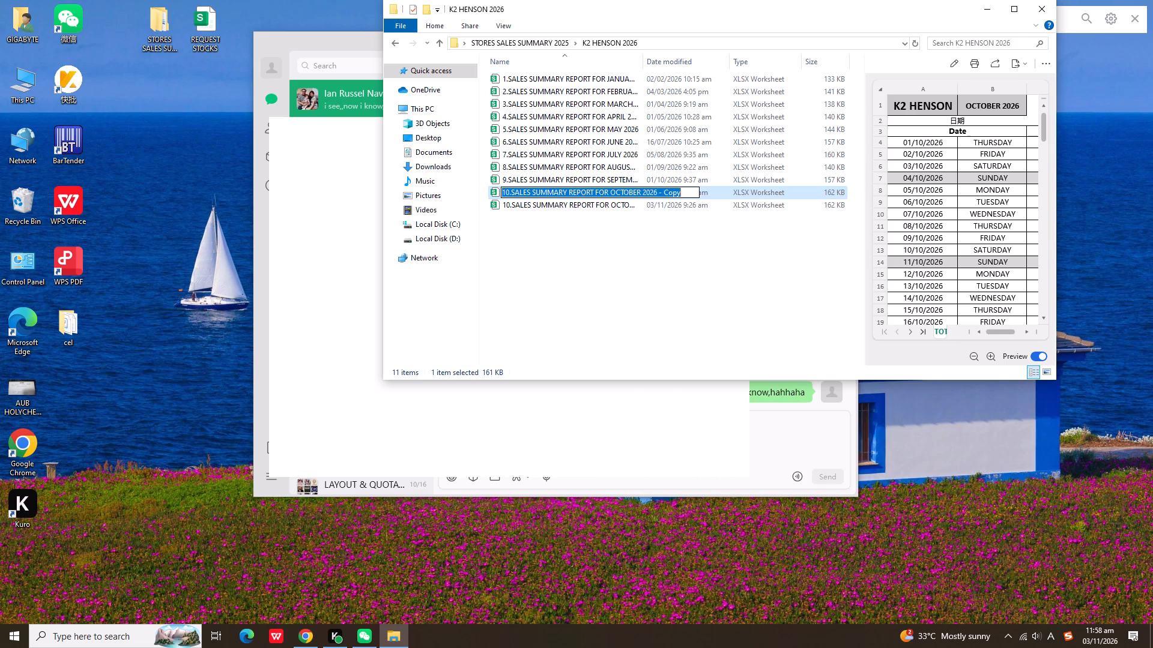
click(686, 194)
key(BackSpace)
key(BackSpace)
key(BackSpace)
key(BackSpace)
key(BackSpace)
key(BackSpace)
key(BackSpace)
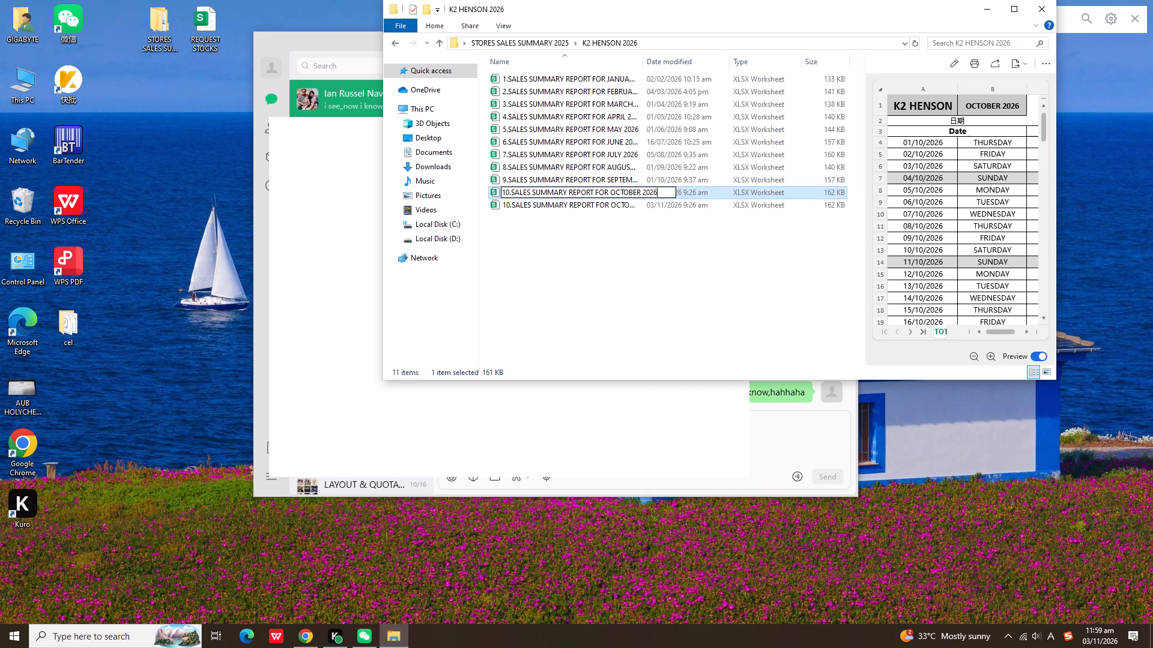
key(Left)
key(Left)
key(Left)
key(Left)
key(Left)
key(BackSpace)
key(BackSpace)
key(BackSpace)
key(BackSpace)
key(BackSpace)
key(BackSpace)
key(BackSpace)
text(NOVEMBER)
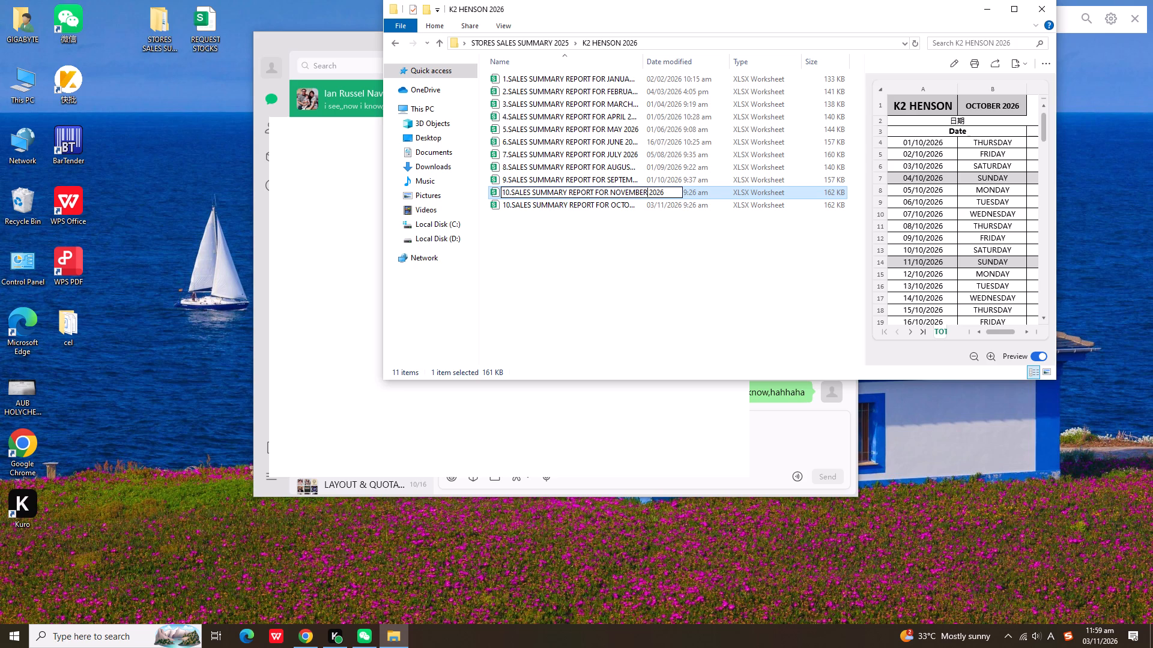
key(Left)
key(Left)
key(Left)
key(Left)
key(Left)
key(Left)
key(Left)
key(Left)
key(Left)
key(Left)
key(Left)
key(Left)
key(Left)
key(Left)
key(Left)
key(Left)
key(Left)
key(Left)
key(Left)
key(Left)
key(Left)
key(Left)
key(Left)
key(Left)
key(Left)
key(BackSpace)
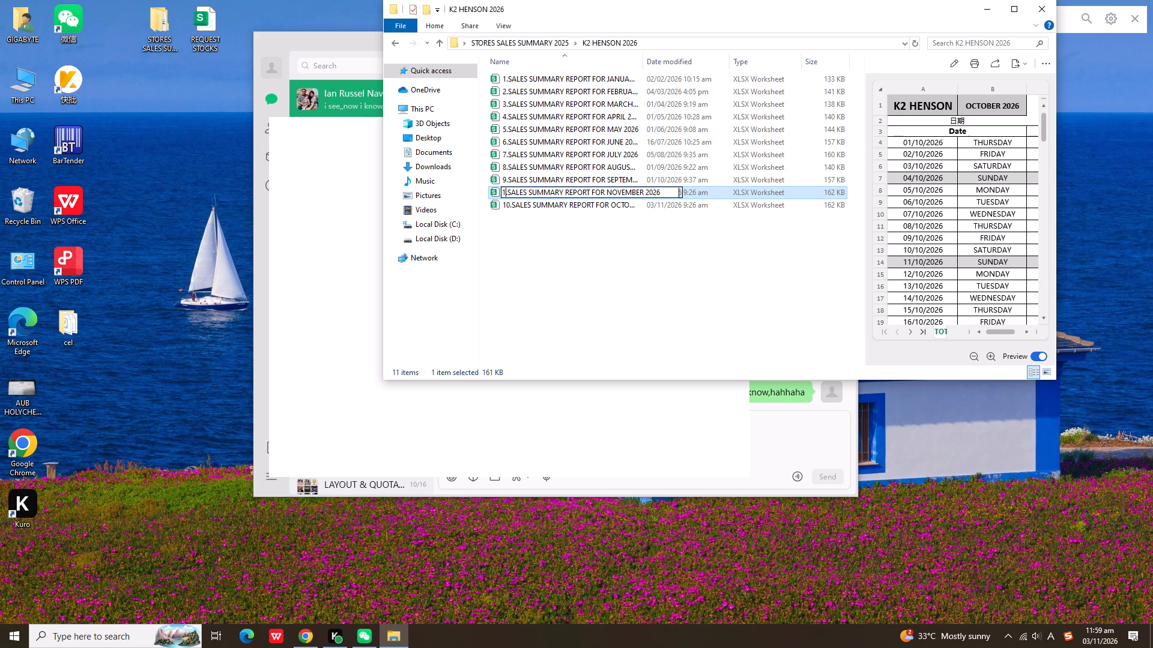
key(1)
key(Return)
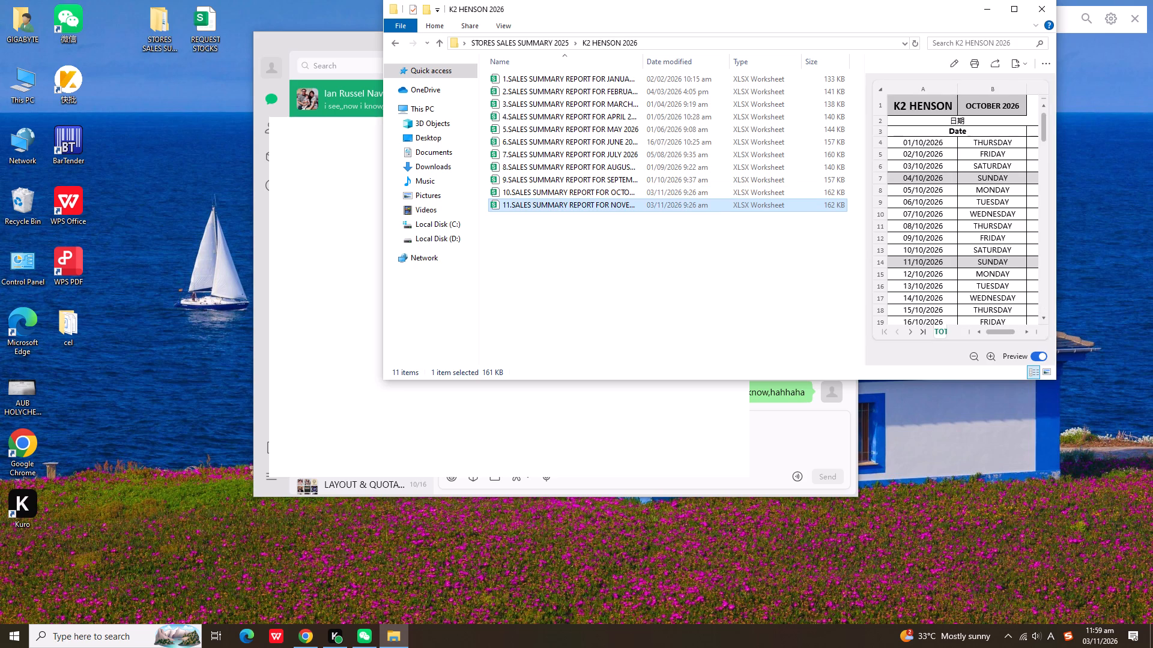
Open the November 2026 sales summary report in WPS Spreadsheets.
double_click(608, 205)
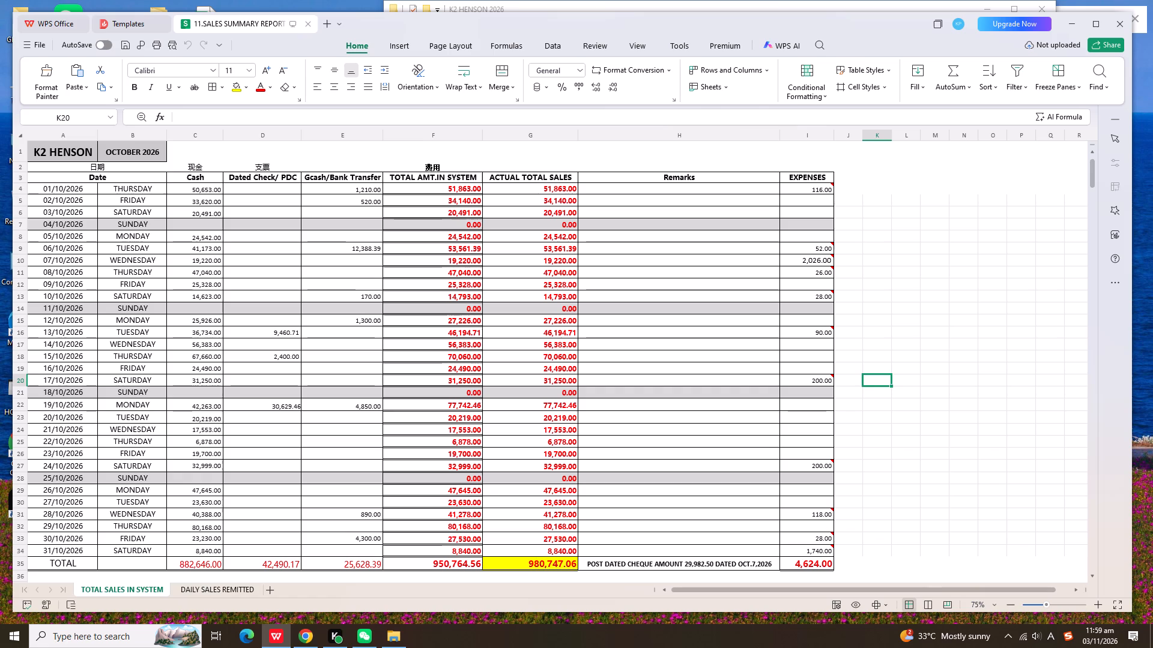
Change the month heading beside K2 HENSON in cell B1 to NOVEMBER 2026.
click(138, 147)
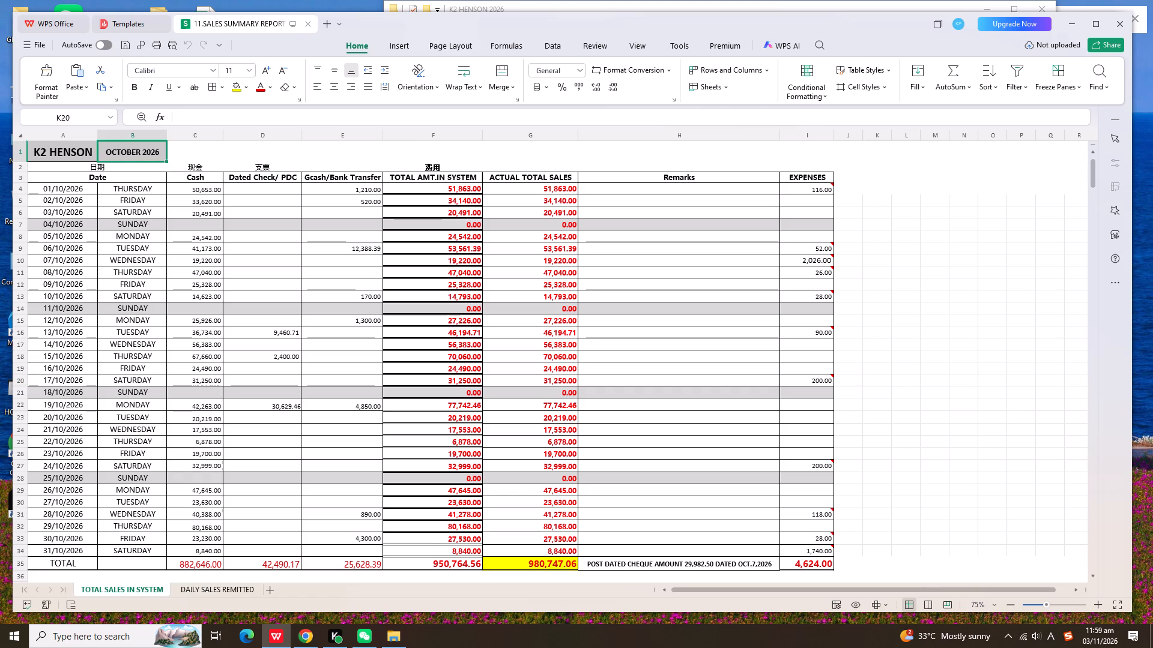
click(211, 118)
key(BackSpace)
key(BackSpace)
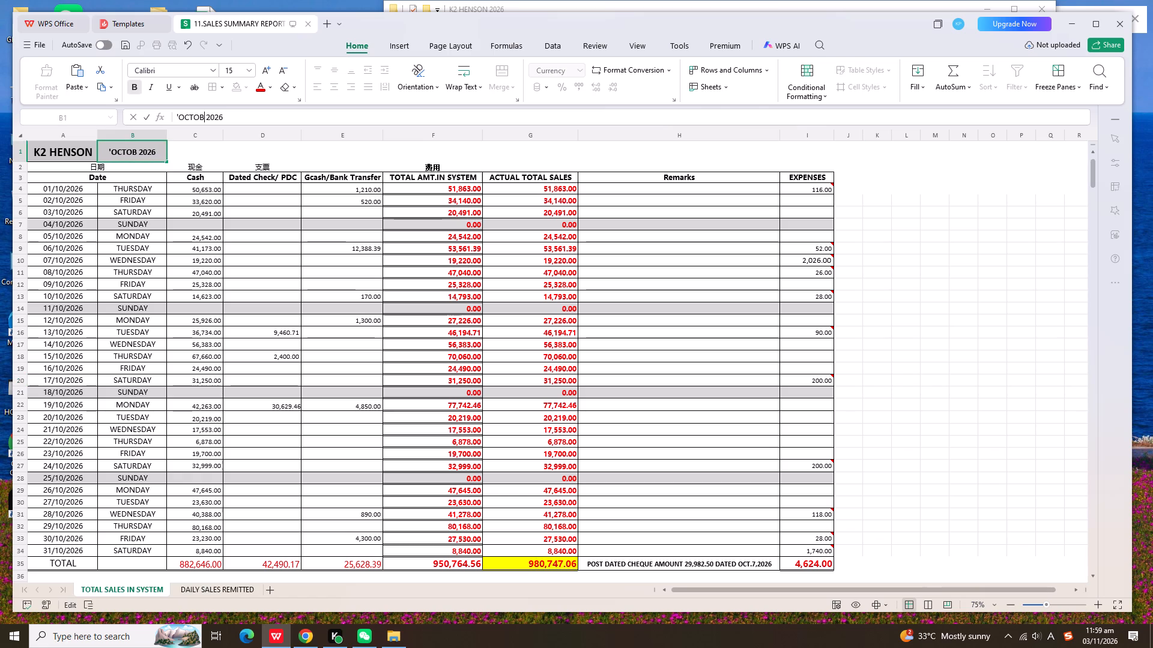
key(BackSpace)
key(BackSpace)
key(BackSpace)
key(BackSpace)
key(BackSpace)
text(NOVEMBER)
key(Return)
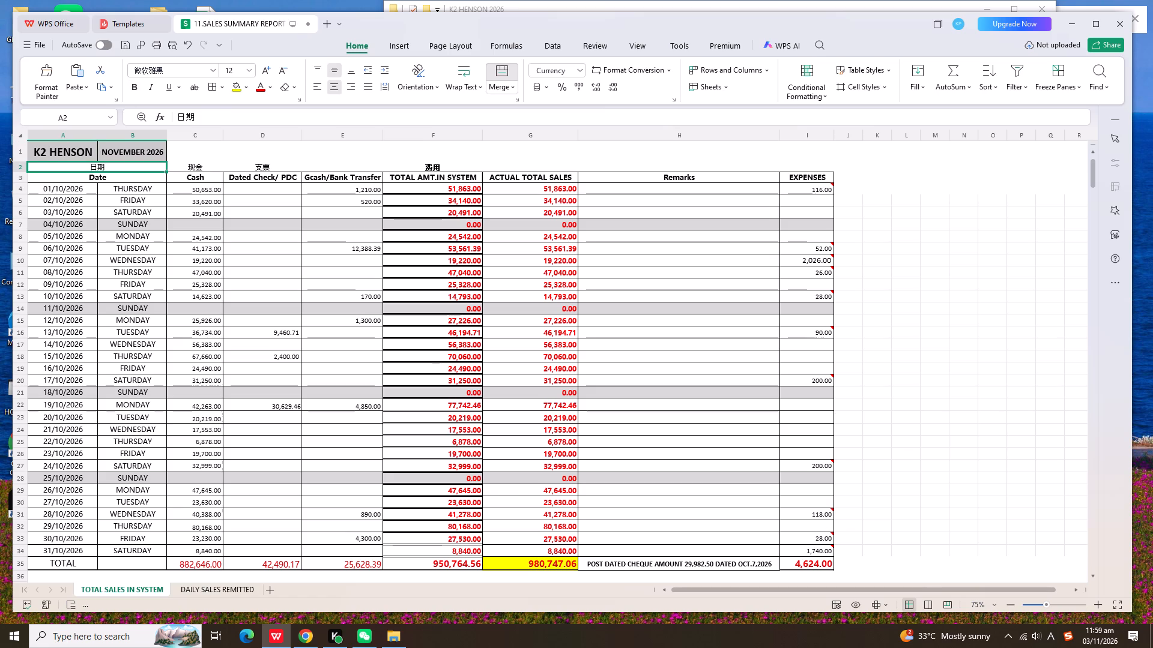
Remove the fill colour from all daily rows, from the first date through the Expenses column (A4:I34).
drag(75, 188, 831, 548)
click(246, 88)
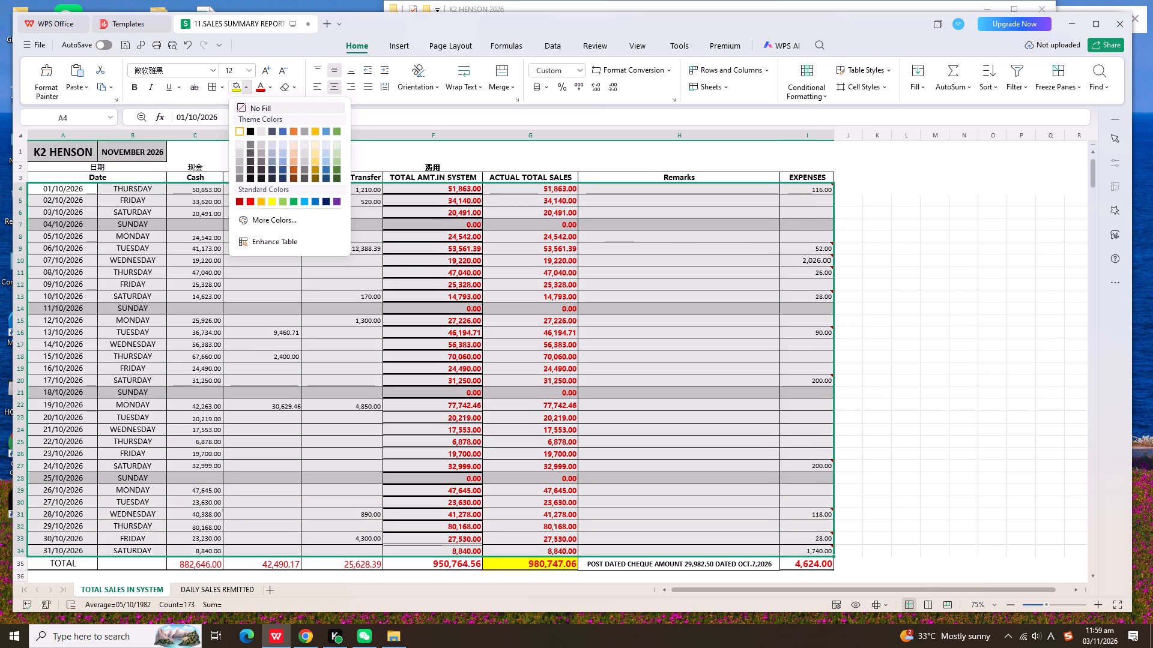
click(242, 106)
Delete the comments and clear the amounts of all daily entries in the EXPENSES column (I4:I34).
drag(799, 193, 821, 547)
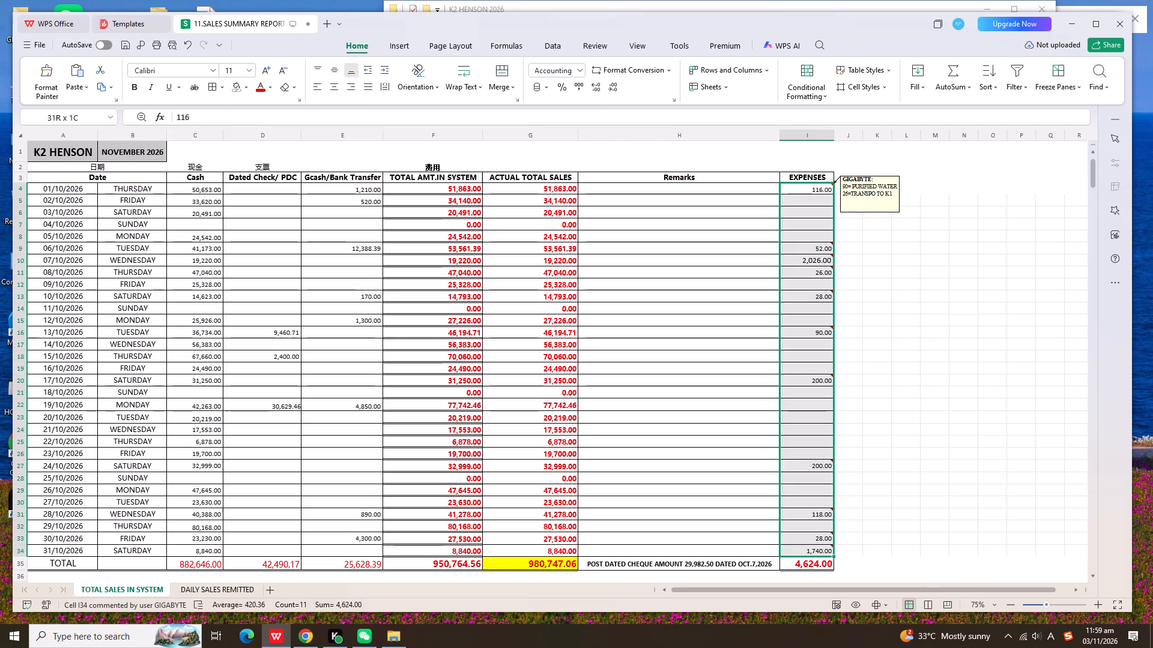
drag(821, 547, 822, 549)
right_click(812, 537)
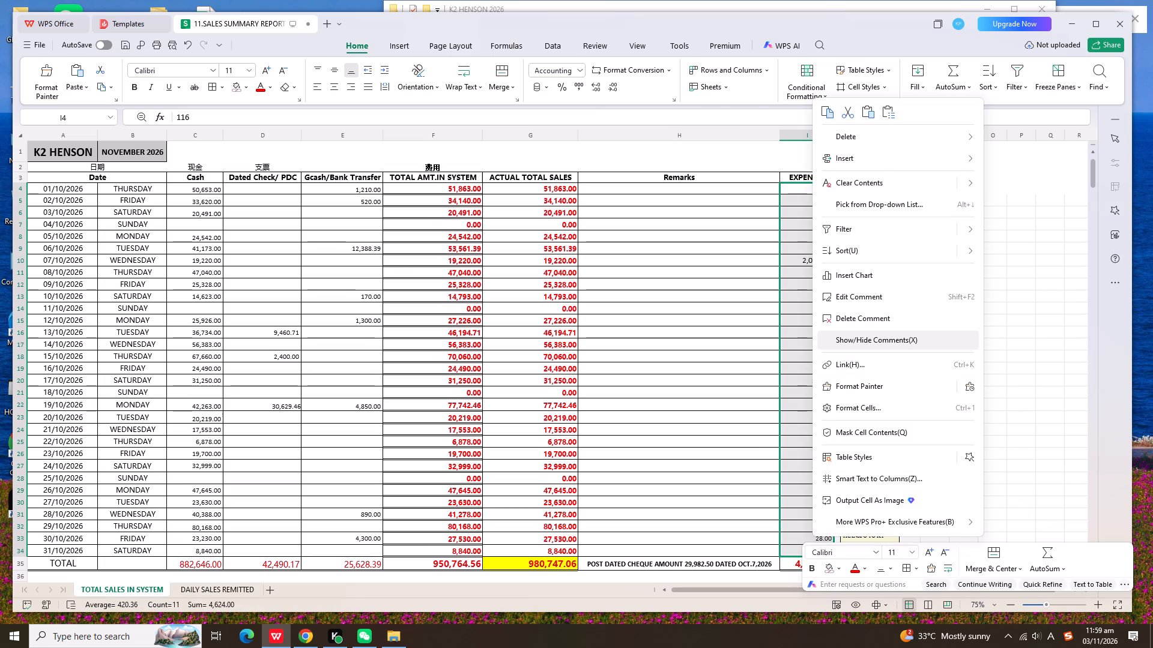
click(860, 319)
key(Delete)
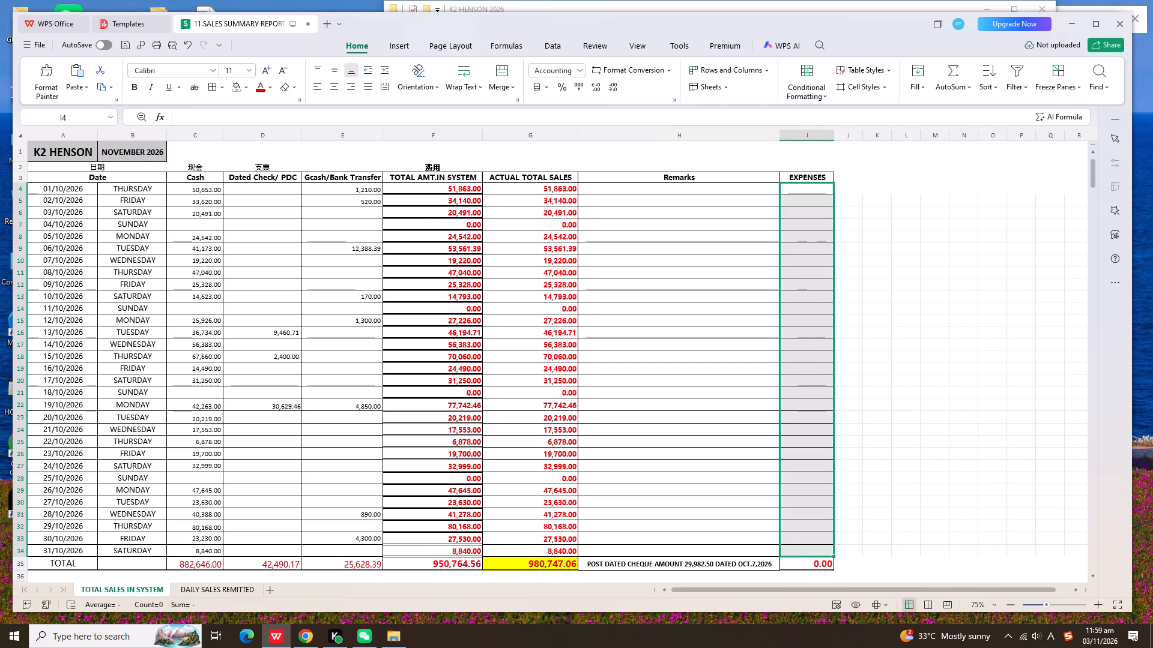
Clear the daily amounts in the Cash, Dated Check/PDC and Gcash/Bank Transfer columns (C4:E34).
drag(199, 187, 378, 525)
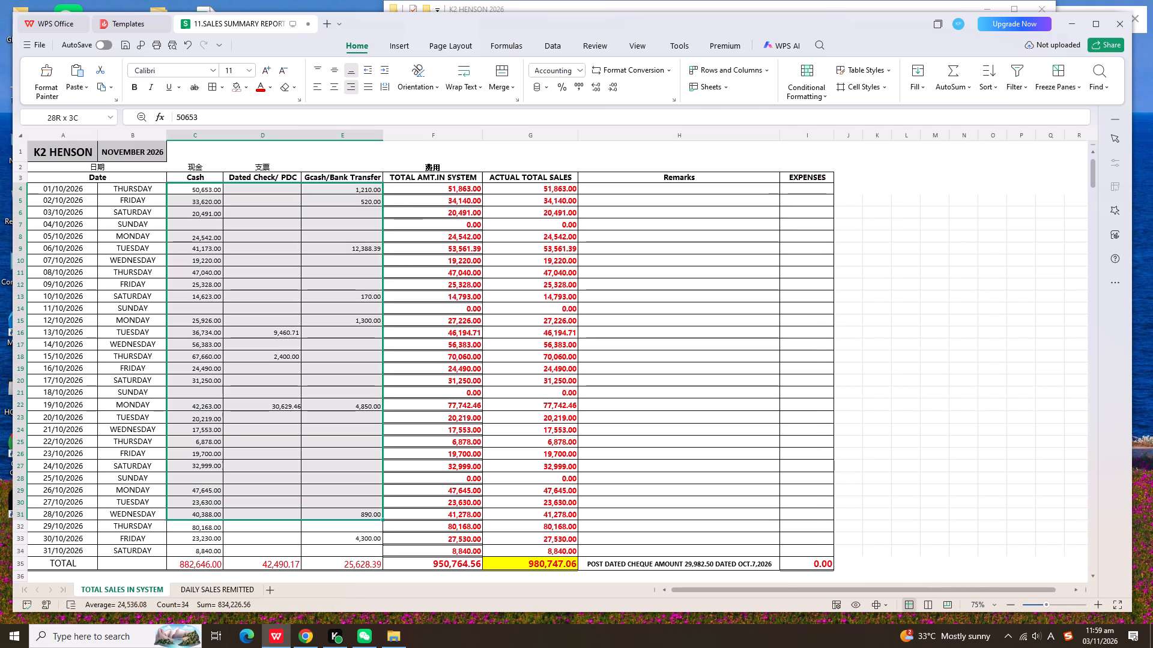
drag(378, 525, 381, 550)
key(Delete)
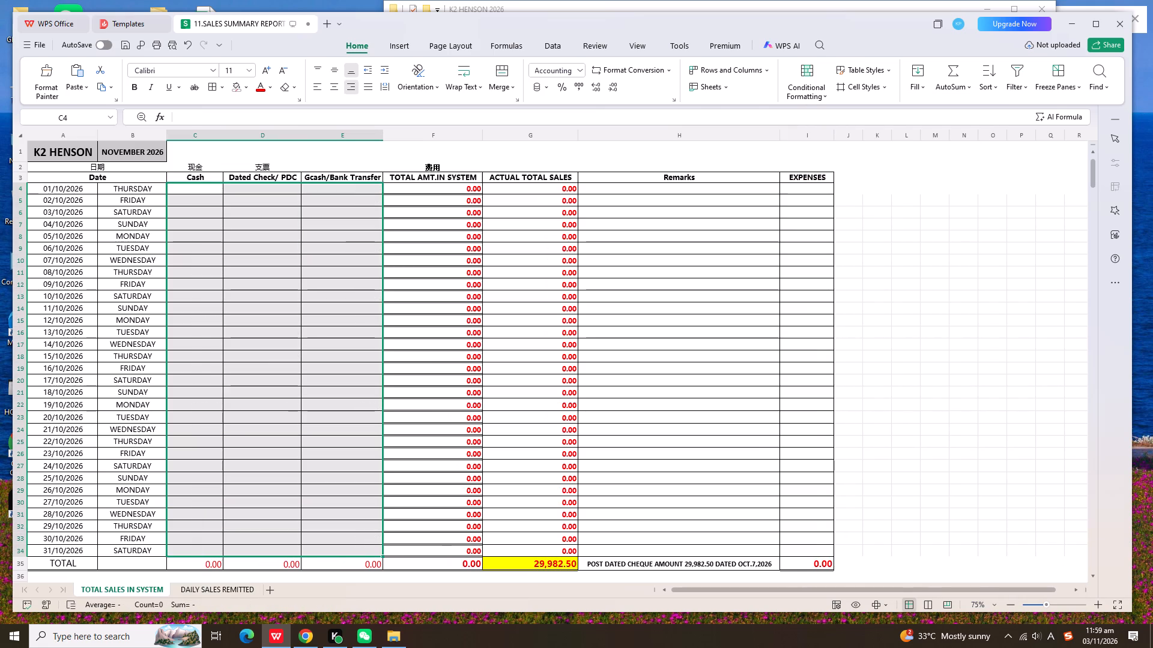
Select the first date cell, A4, in the Date column.
click(88, 184)
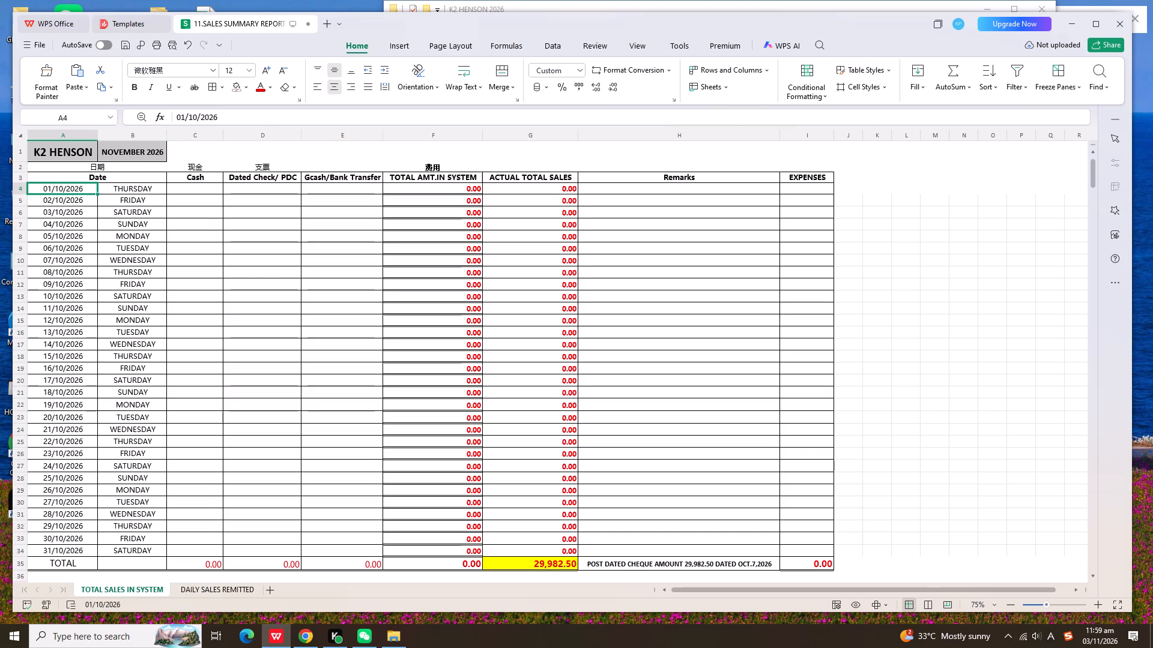
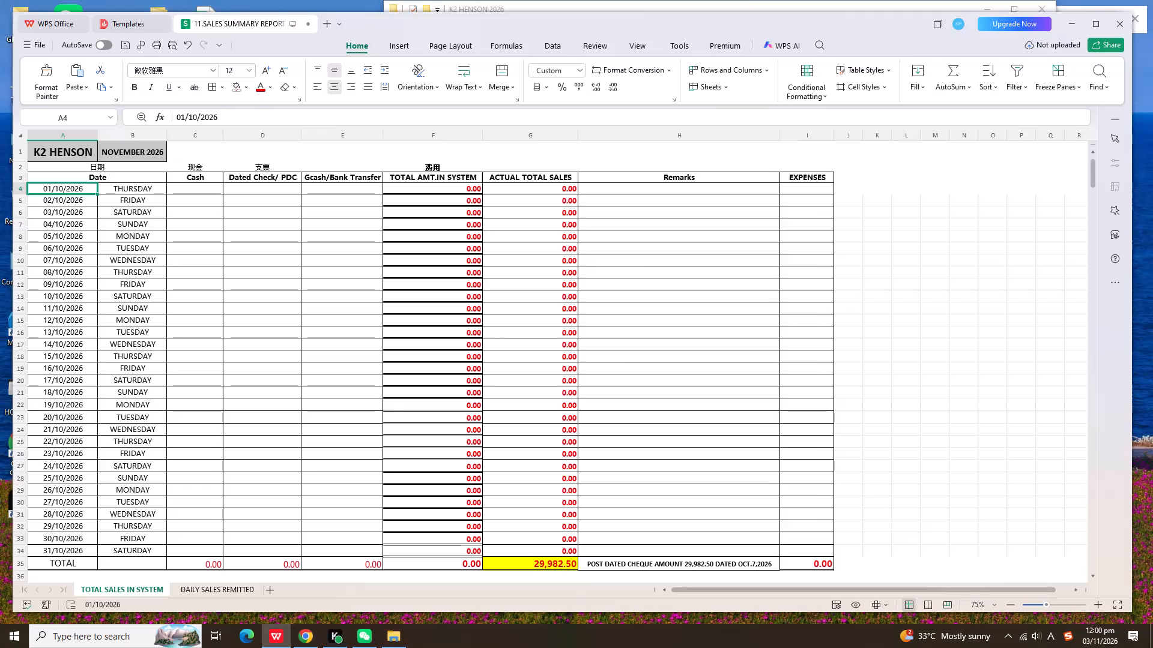
Remove the constant added to the ACTUAL TOTAL SALES total formula in G35, leaving =SUM(G4:G34).
click(510, 563)
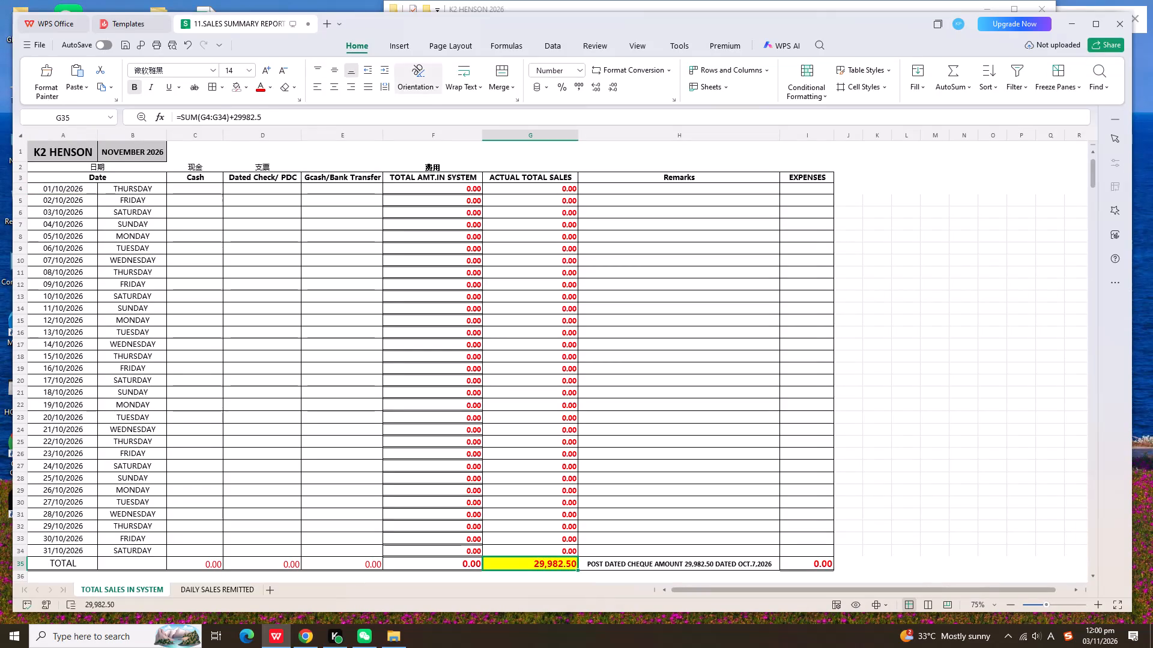
click(274, 116)
key(BackSpace)
key(BackSpace)
key(BackSpace)
key(BackSpace)
key(BackSpace)
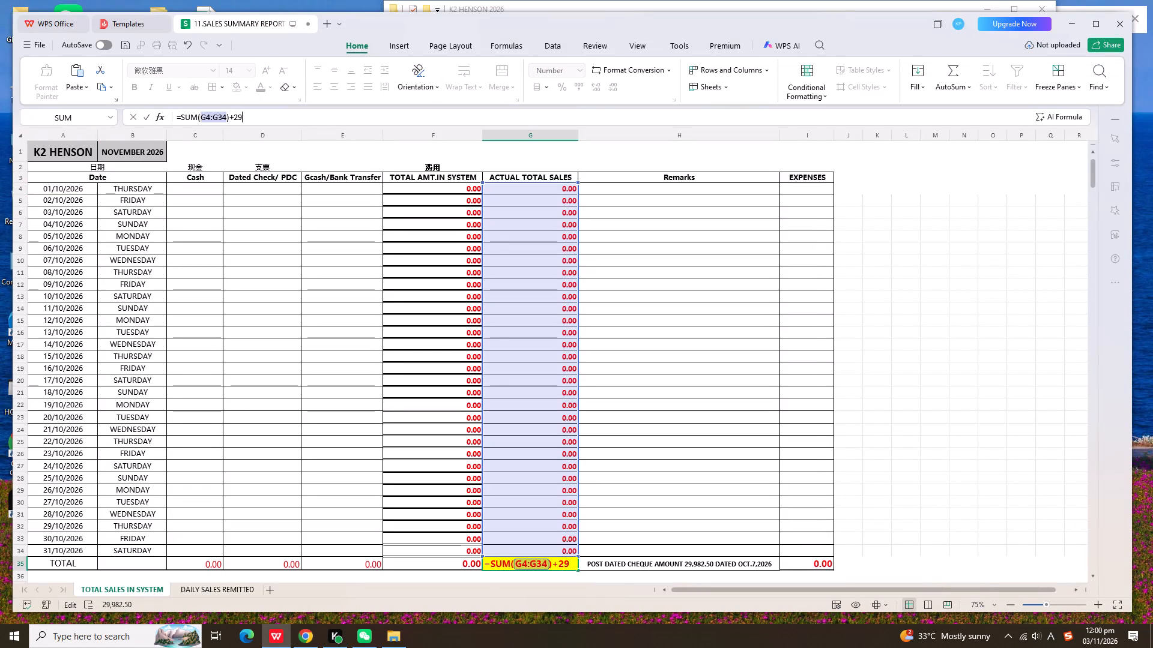
key(BackSpace)
key(BackSpace)
key(BackSpace)
key(Return)
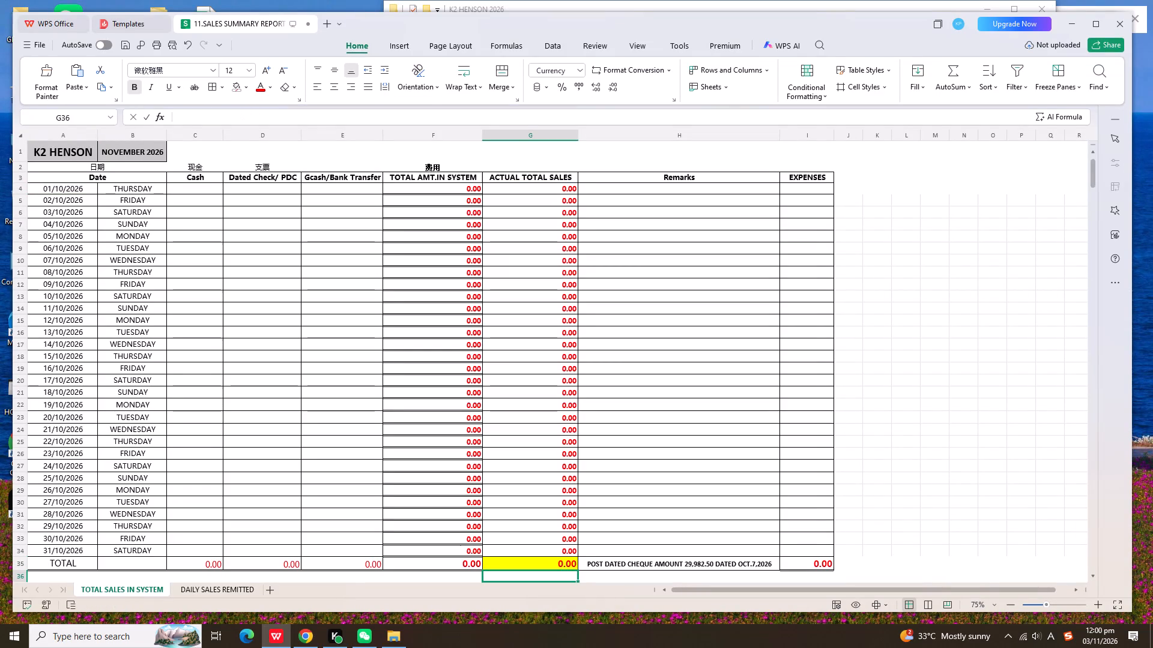
Delete the post-dated cheque note in the Remarks cell of the TOTAL row (H35).
click(631, 559)
key(Delete)
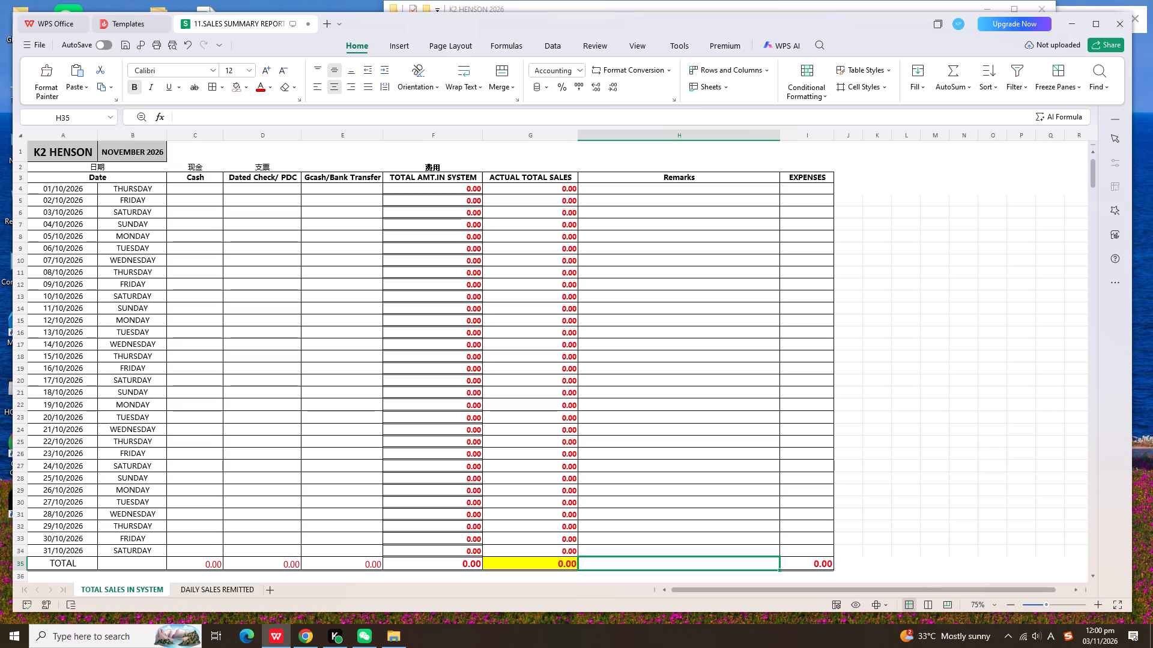
Enter 01/11/2026 as the first date in A4 and fill the daily dates down to 30/11/2026 in A33.
click(86, 188)
text(01/11/2026)
key(Return)
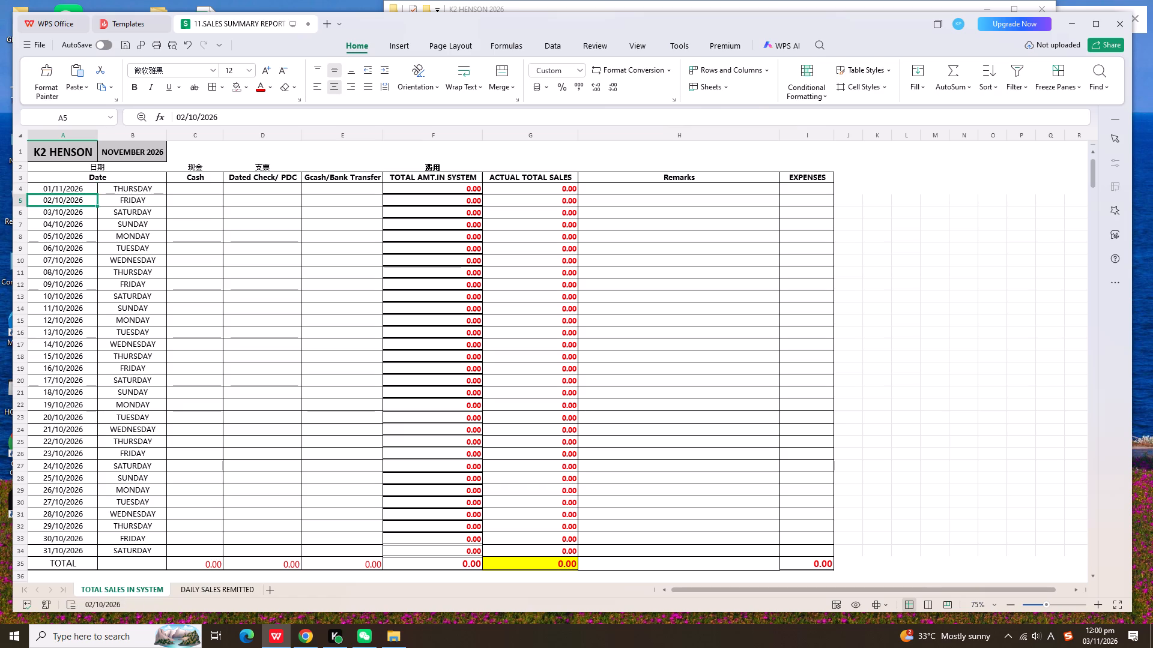
click(86, 188)
drag(97, 194, 106, 412)
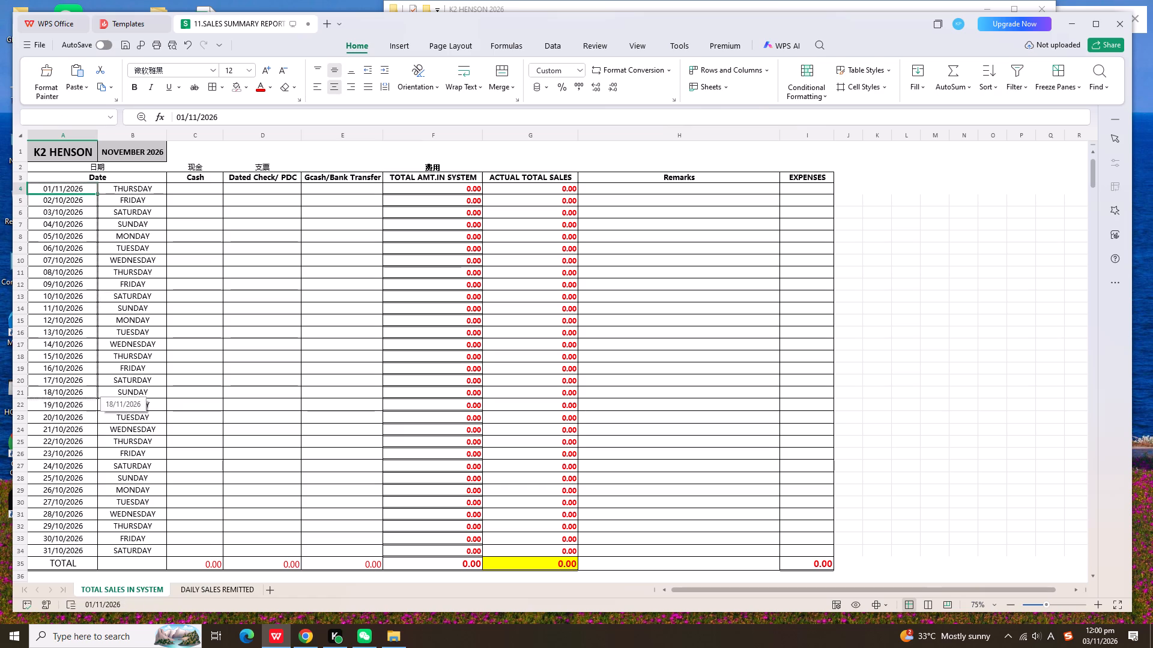
drag(106, 412, 106, 536)
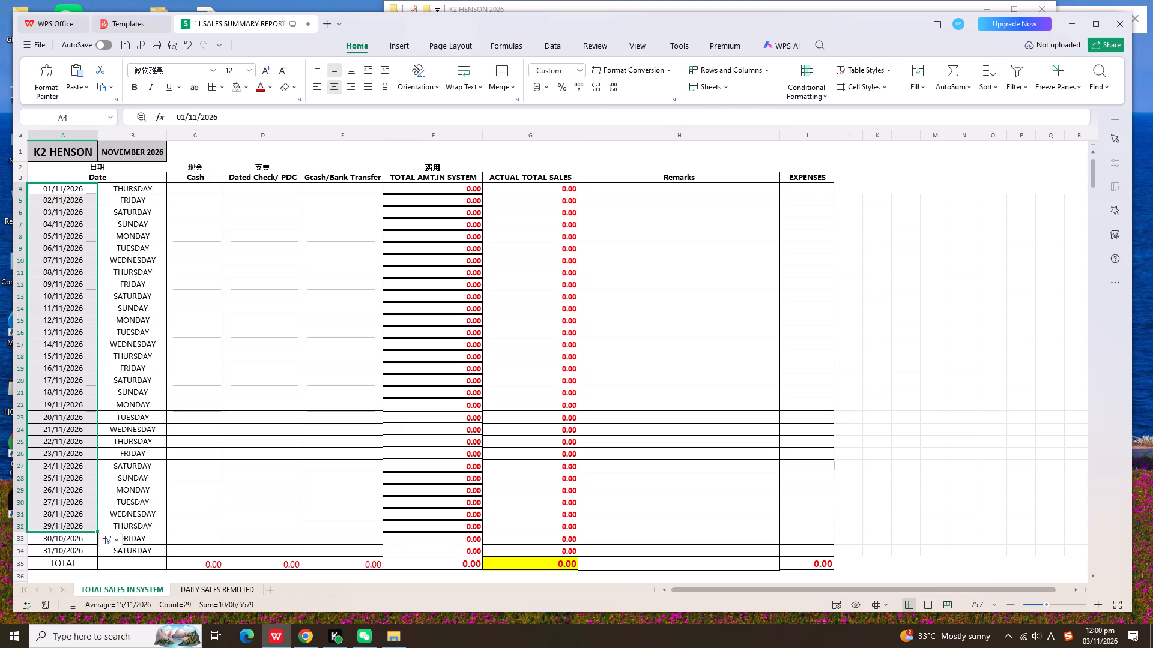
drag(96, 532, 95, 544)
Clear the leftover 31st-day date and its weekday in row 34 (A34:B34).
drag(86, 550, 128, 557)
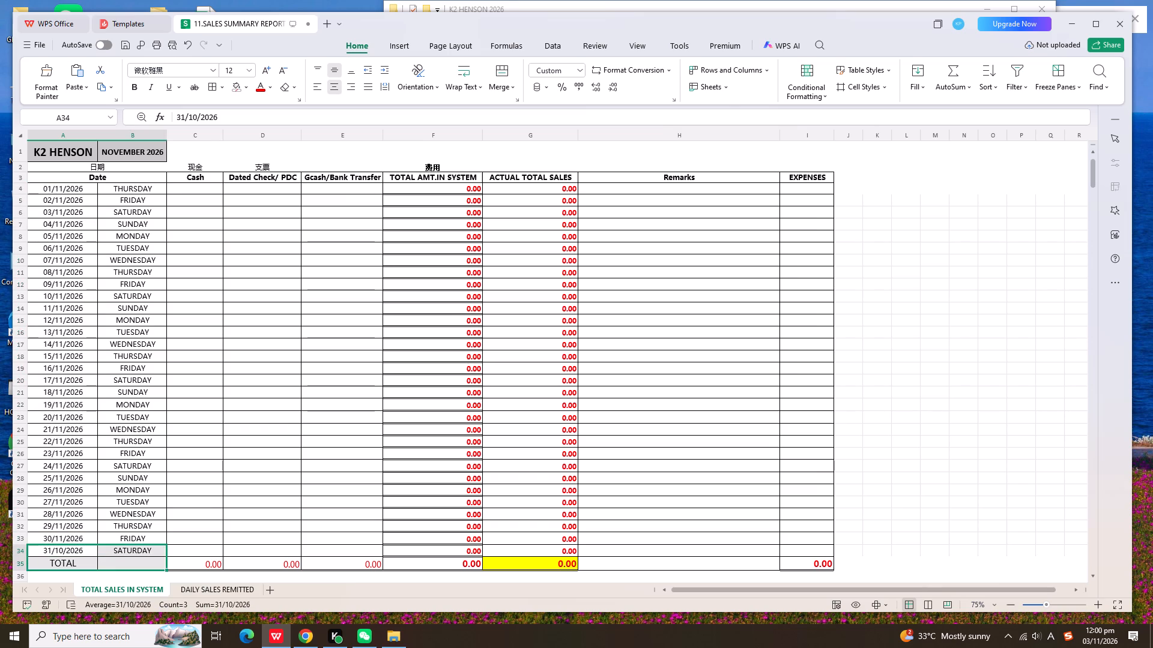
drag(97, 551, 124, 551)
key(Delete)
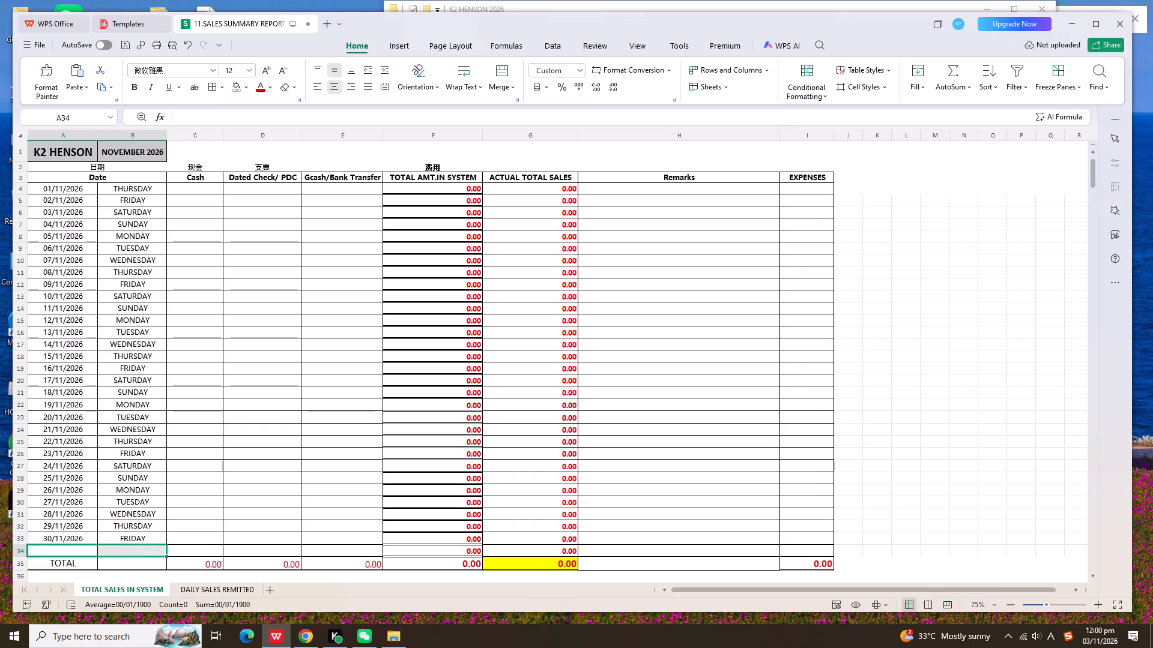
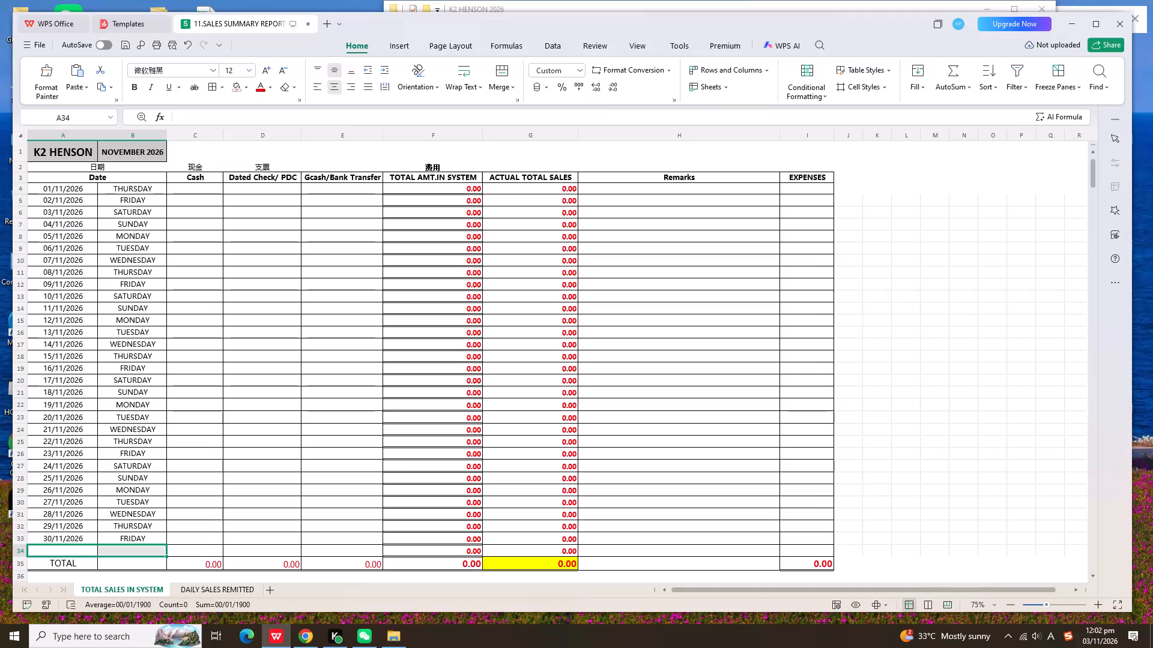
Copy the SUNDAY to SATURDAY weekday names from B7:B13 over B4:B10, so 01/11/2026 starts on SUNDAY.
drag(143, 226, 147, 248)
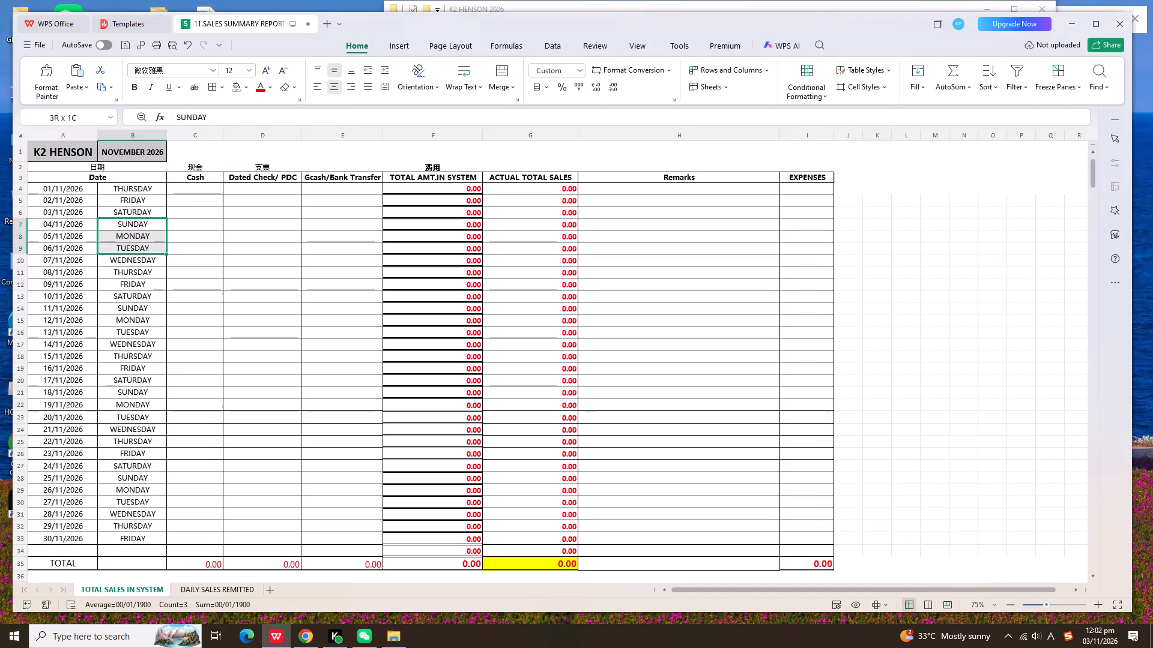
drag(147, 248, 147, 297)
right_click(147, 297)
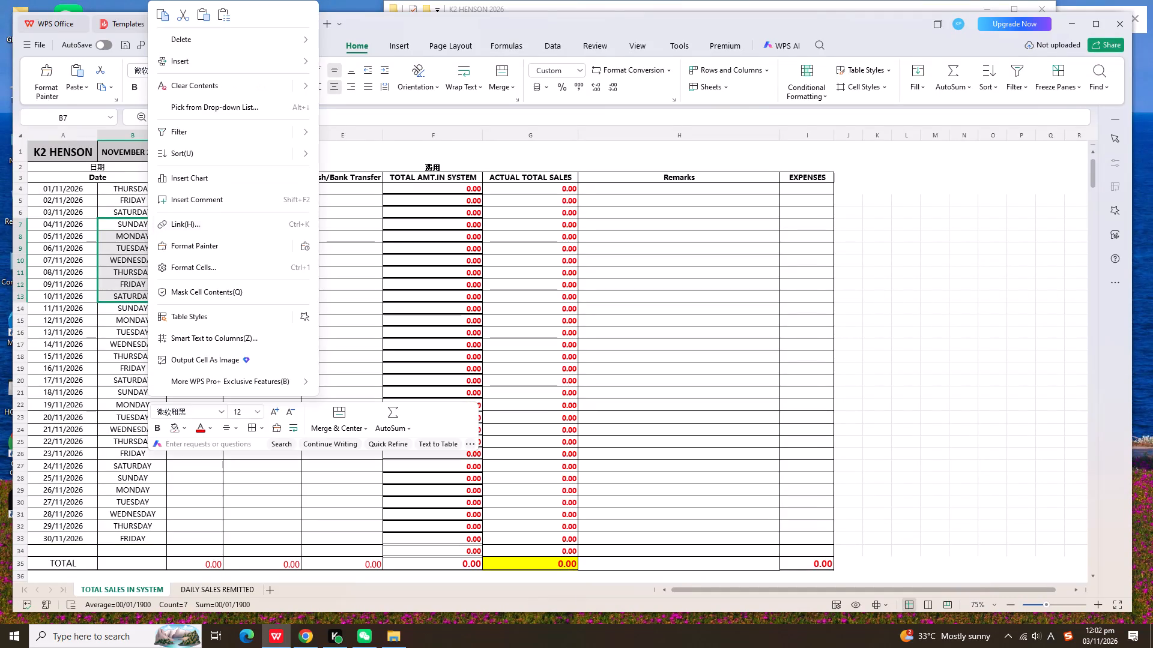
click(160, 15)
click(153, 187)
right_click(153, 187)
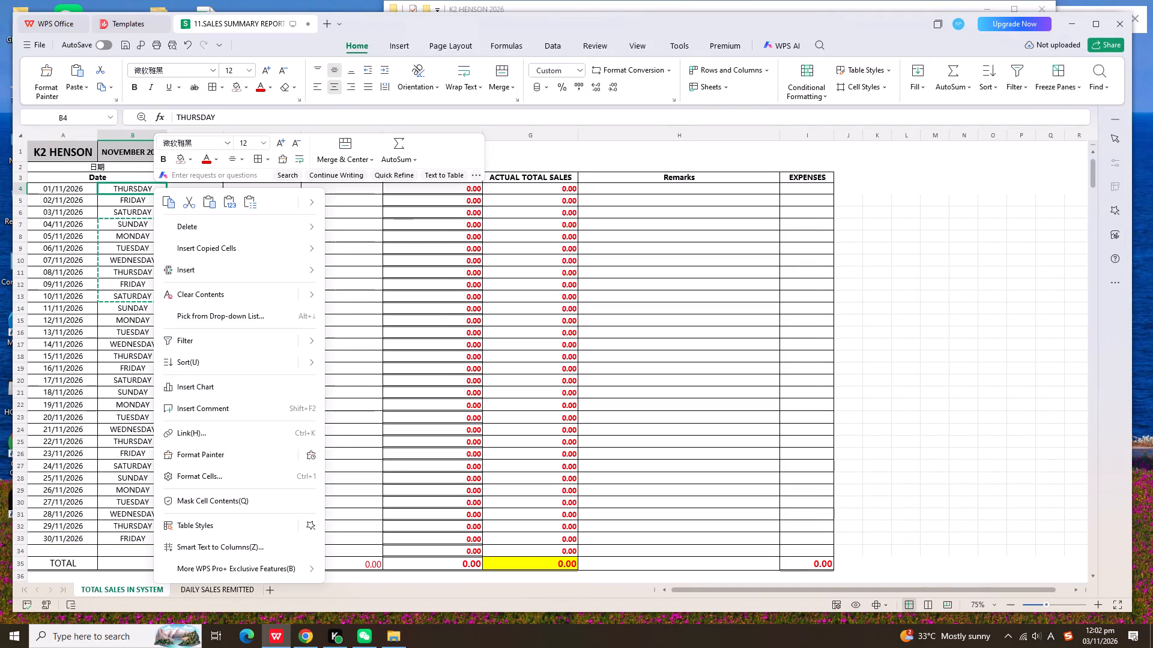
click(211, 204)
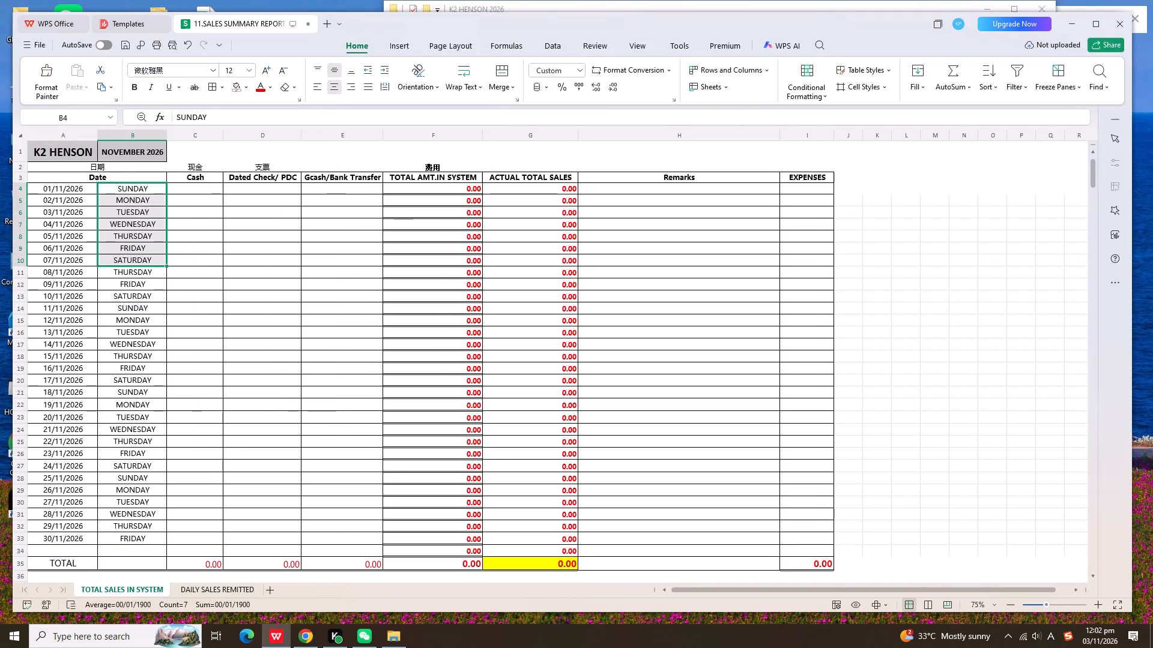
Copy the SUNDAY to SATURDAY block in B4:B10 over the following three weeks, starting at B11, B18 and B25.
right_click(145, 248)
click(159, 15)
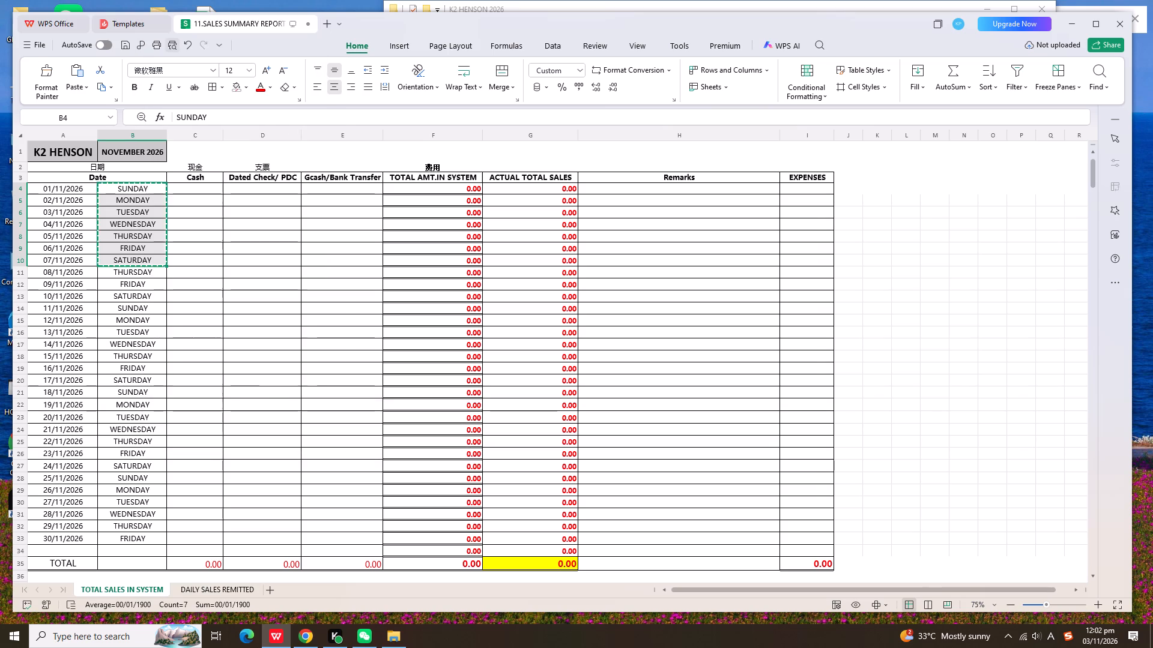
click(137, 269)
right_click(137, 269)
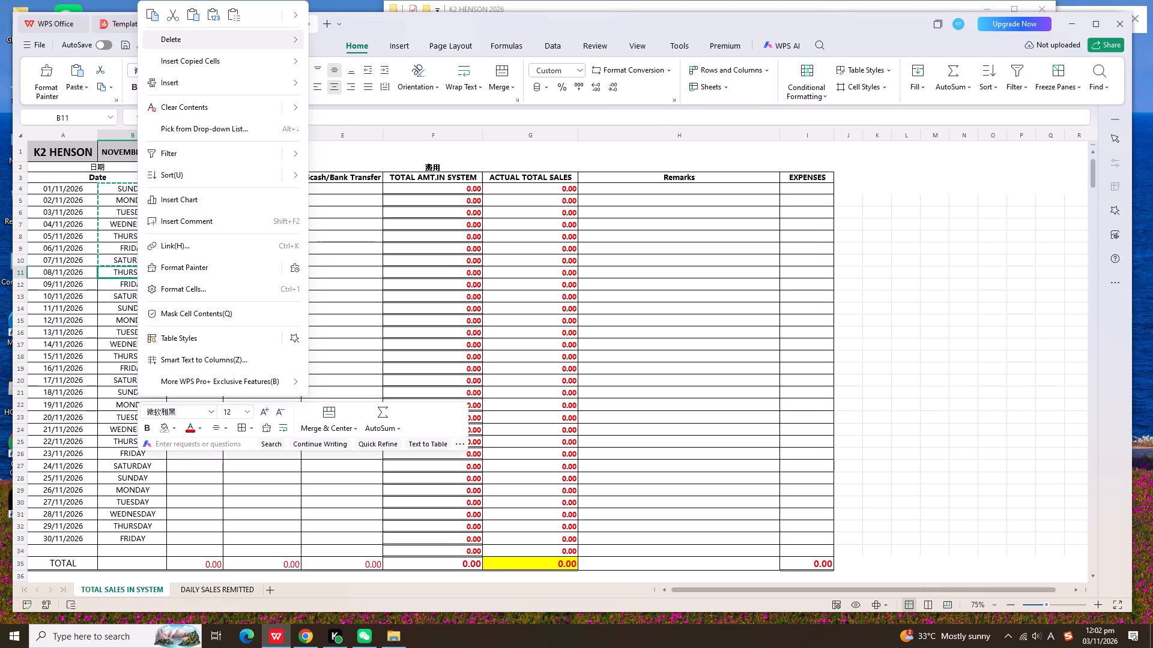
click(189, 13)
click(147, 358)
right_click(147, 358)
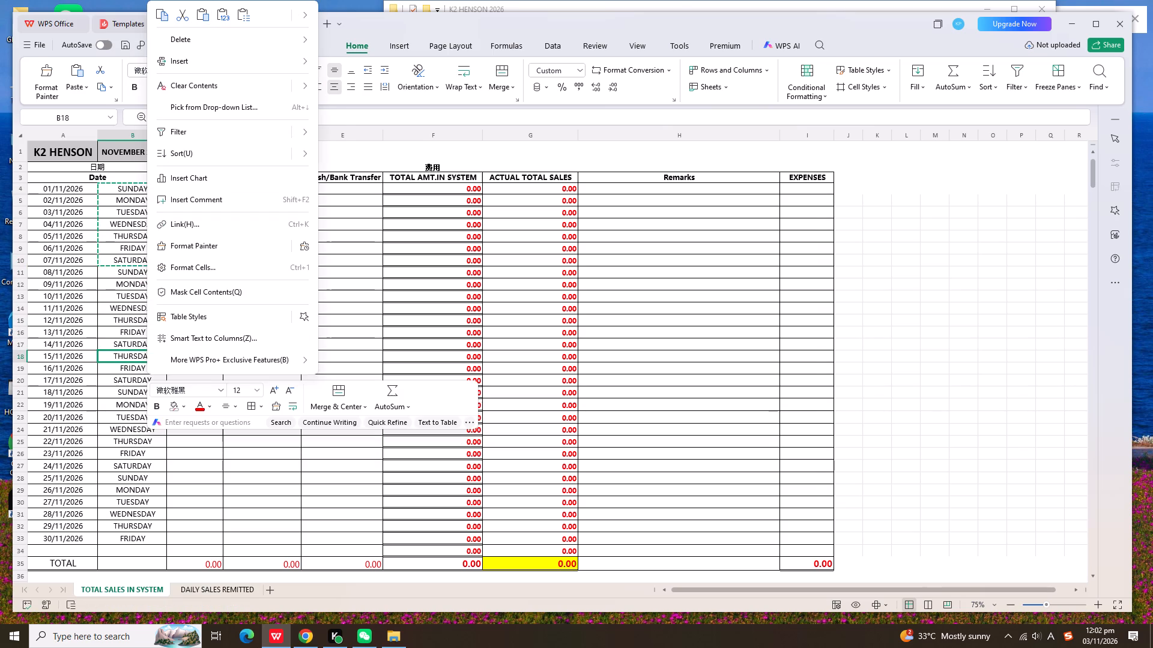
click(199, 10)
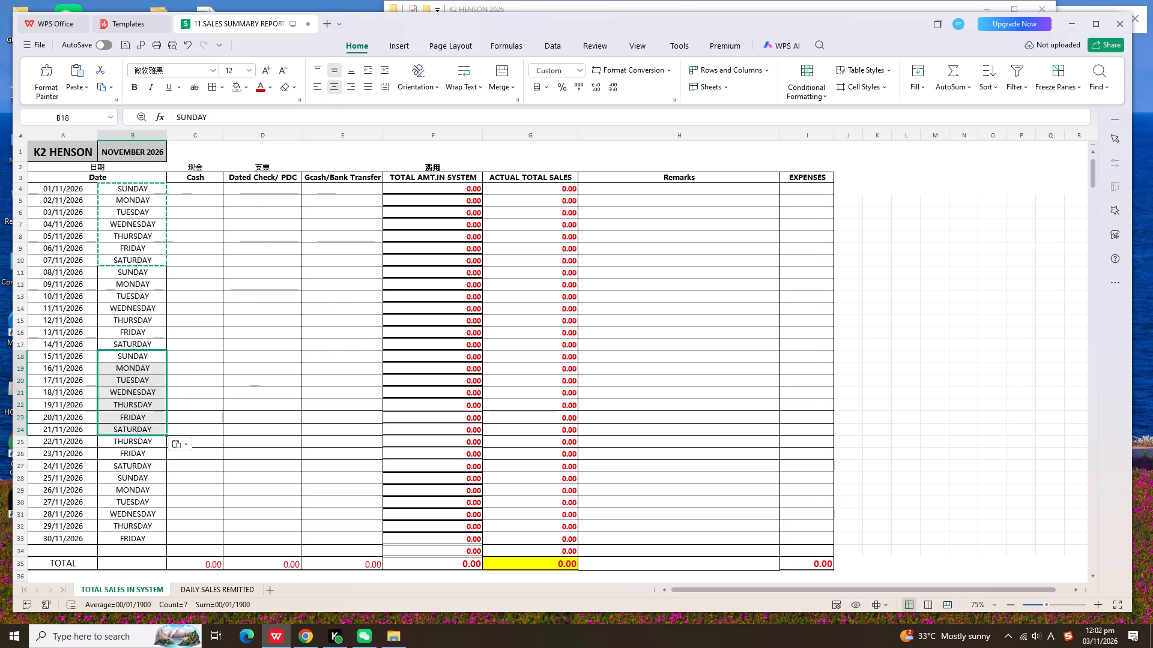
click(151, 441)
right_click(151, 441)
click(207, 81)
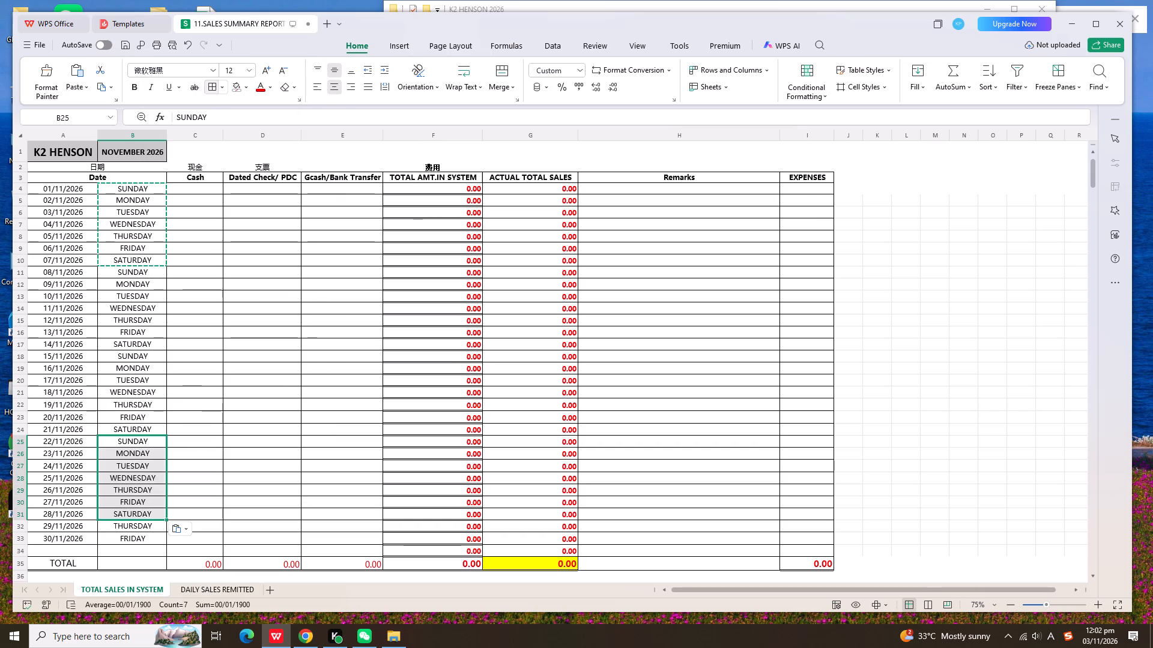
Enter SUNDAY for 29/11/2026 in B32 and MONDAY for 30/11/2026 in B33.
click(150, 529)
key(s)
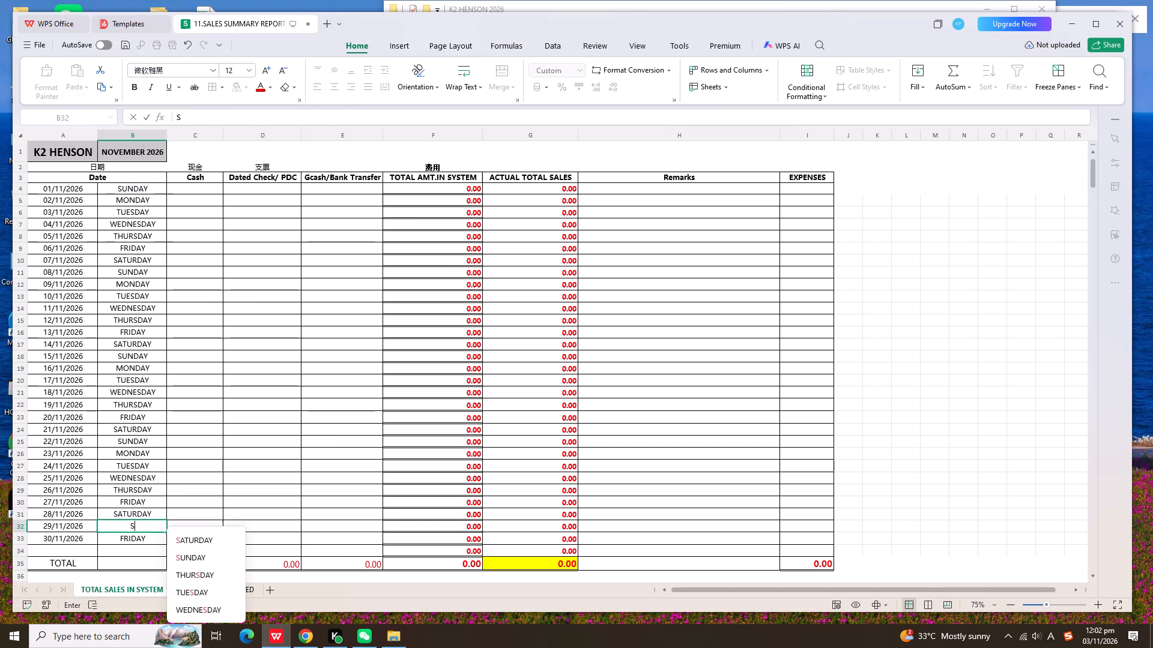
text(UN)
key(Return)
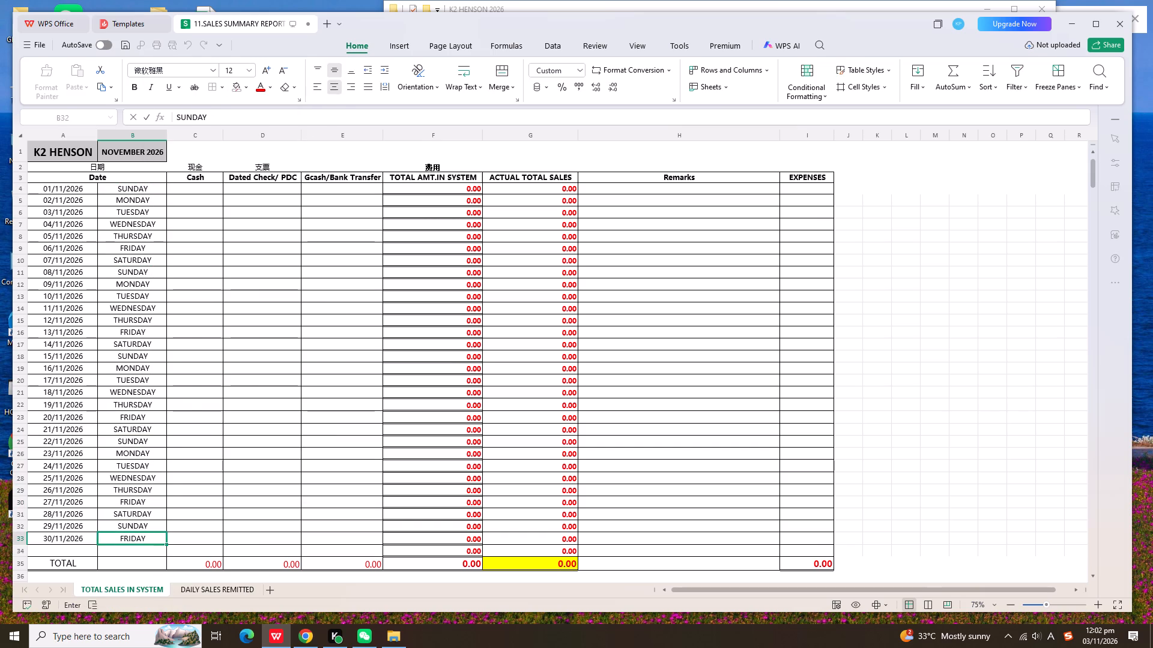
text(MO)
key(Return)
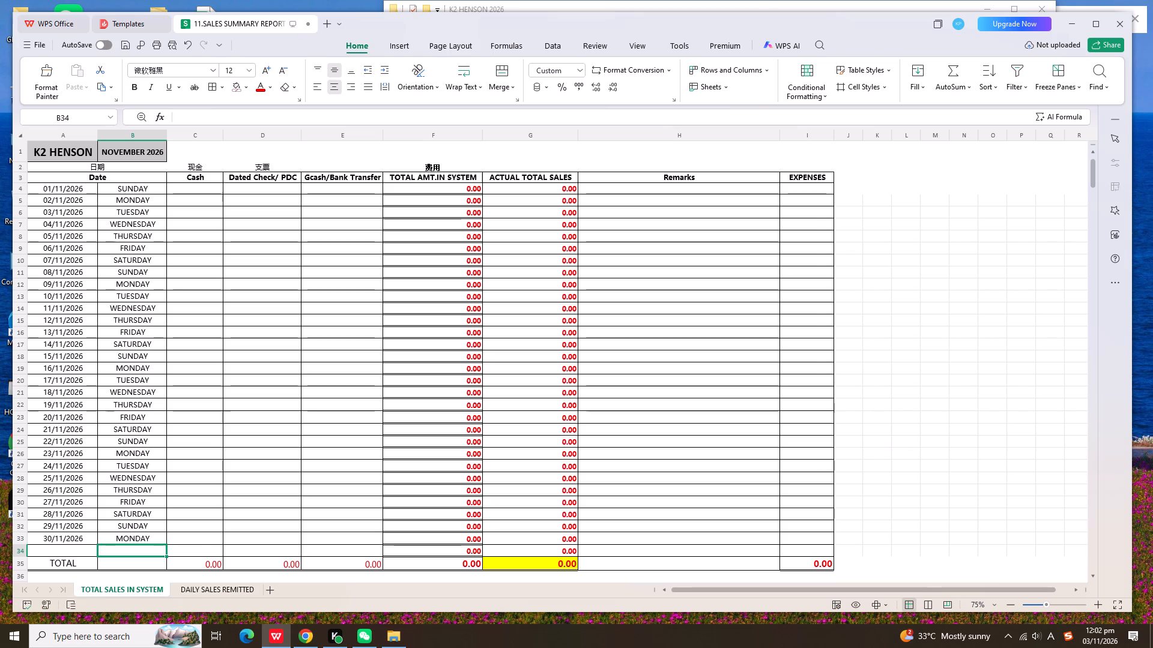
Shade the first Sunday row, 01/11/2026 (A4:I4), with a light grey fill from the theme colours.
drag(91, 188, 790, 190)
click(244, 86)
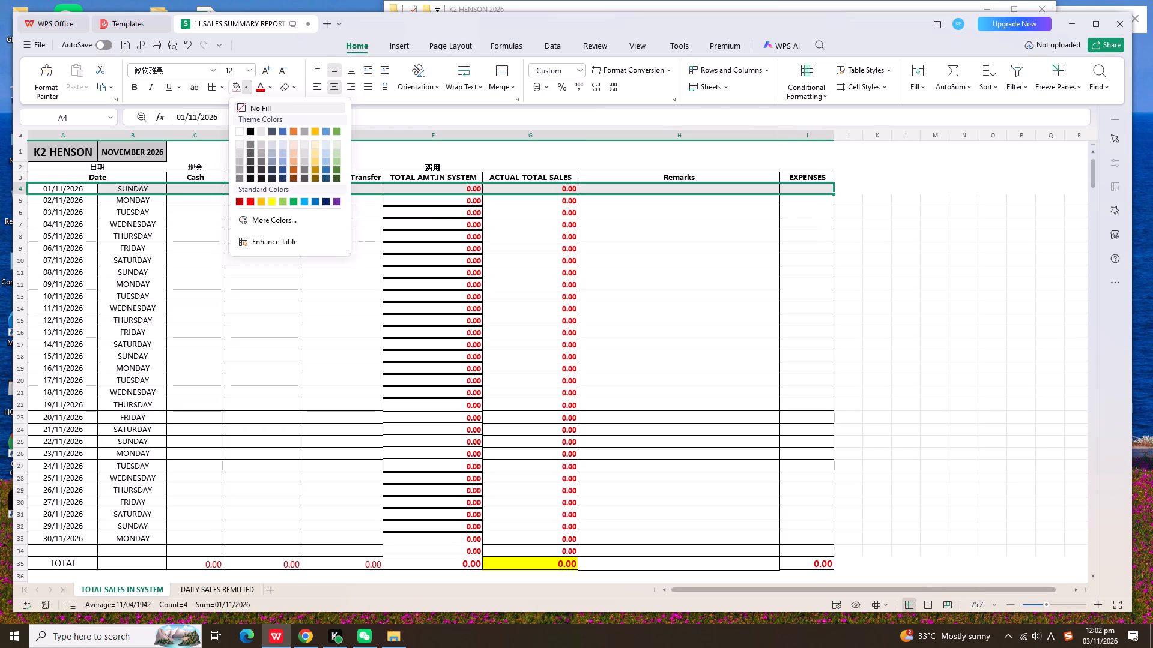
click(240, 154)
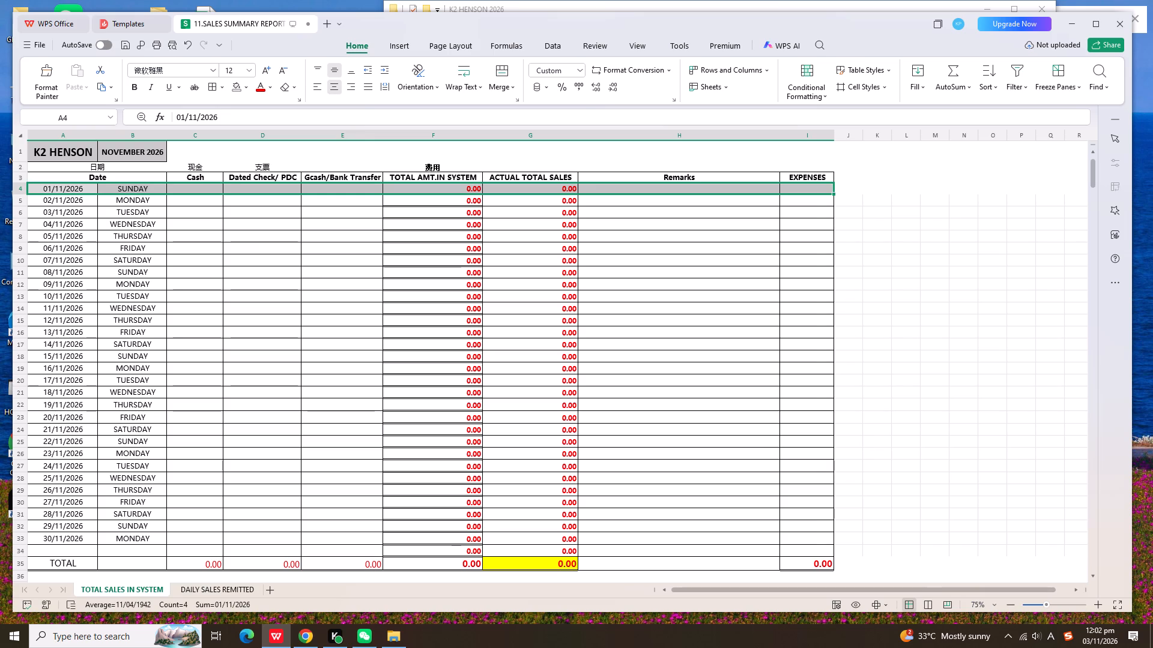
Apply the same grey fill across columns A to I to the remaining Sunday rows: 08, 15, 22 and 29/11/2026.
drag(85, 276, 461, 282)
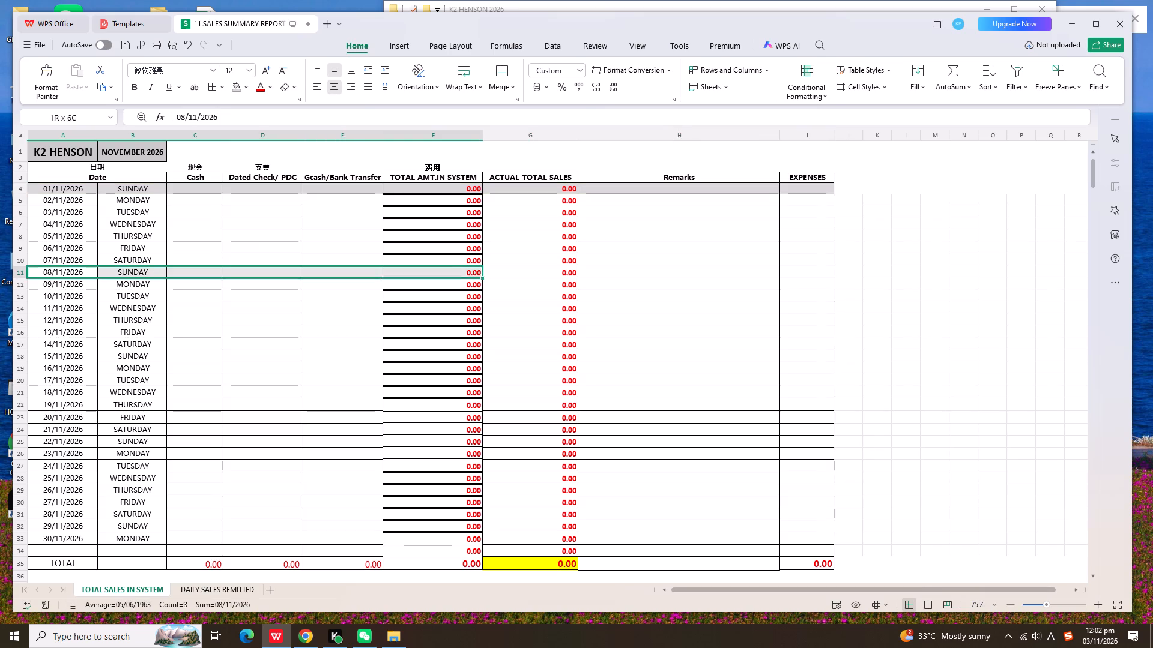
drag(461, 282, 817, 272)
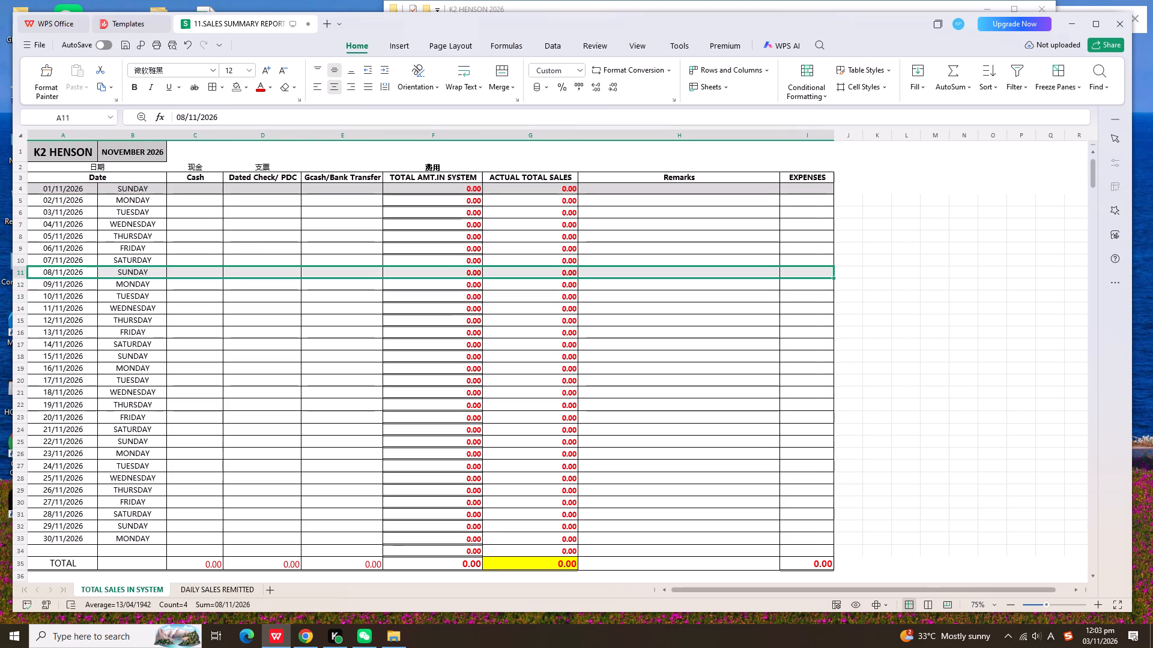
click(238, 89)
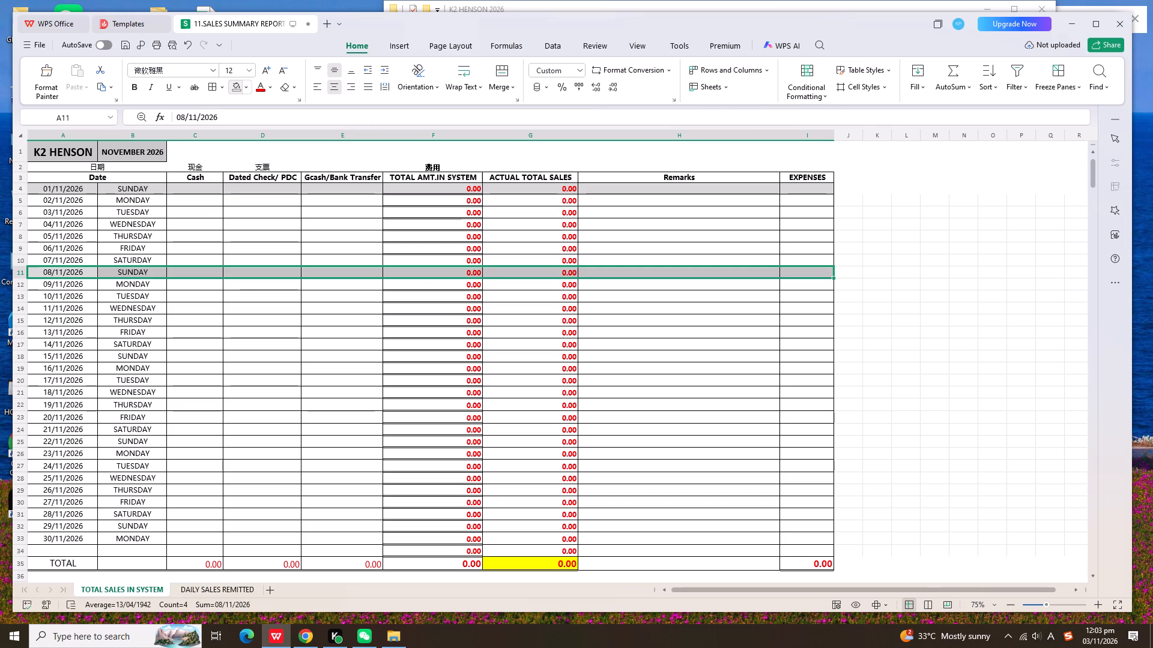
drag(84, 361, 800, 359)
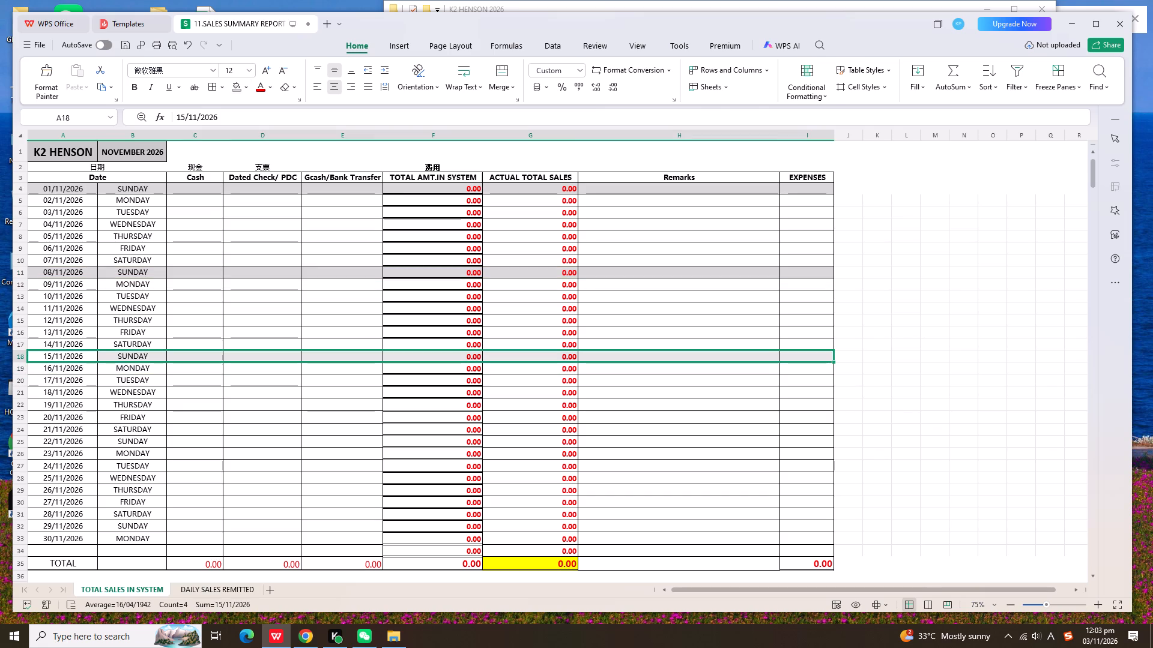
click(237, 94)
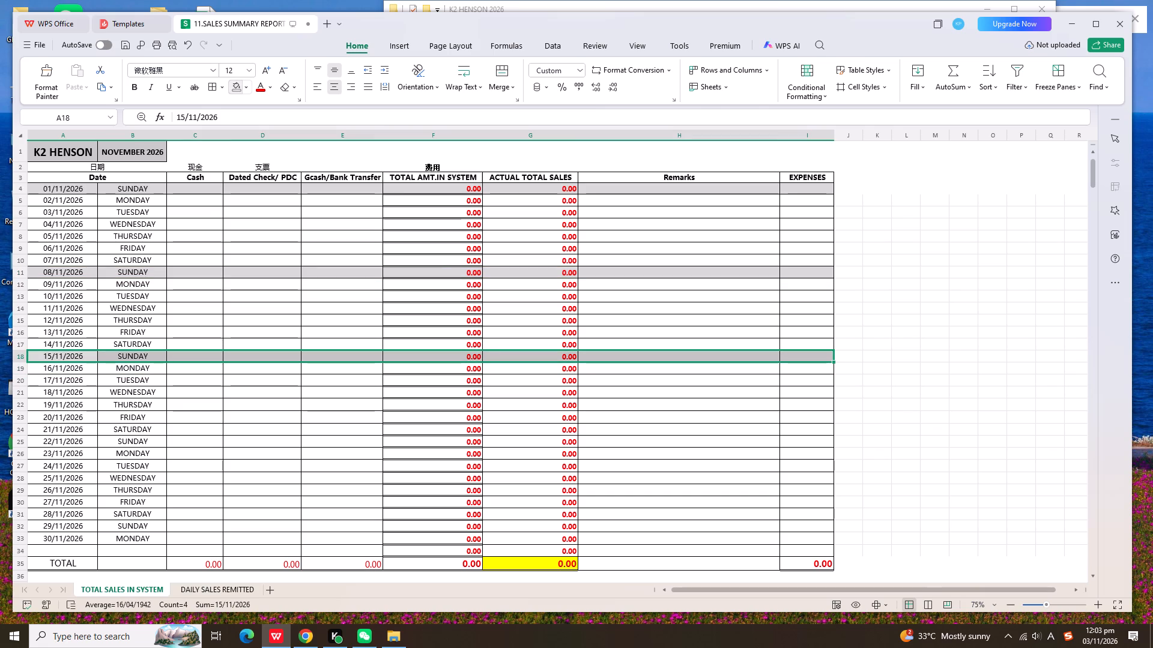
drag(92, 443, 797, 444)
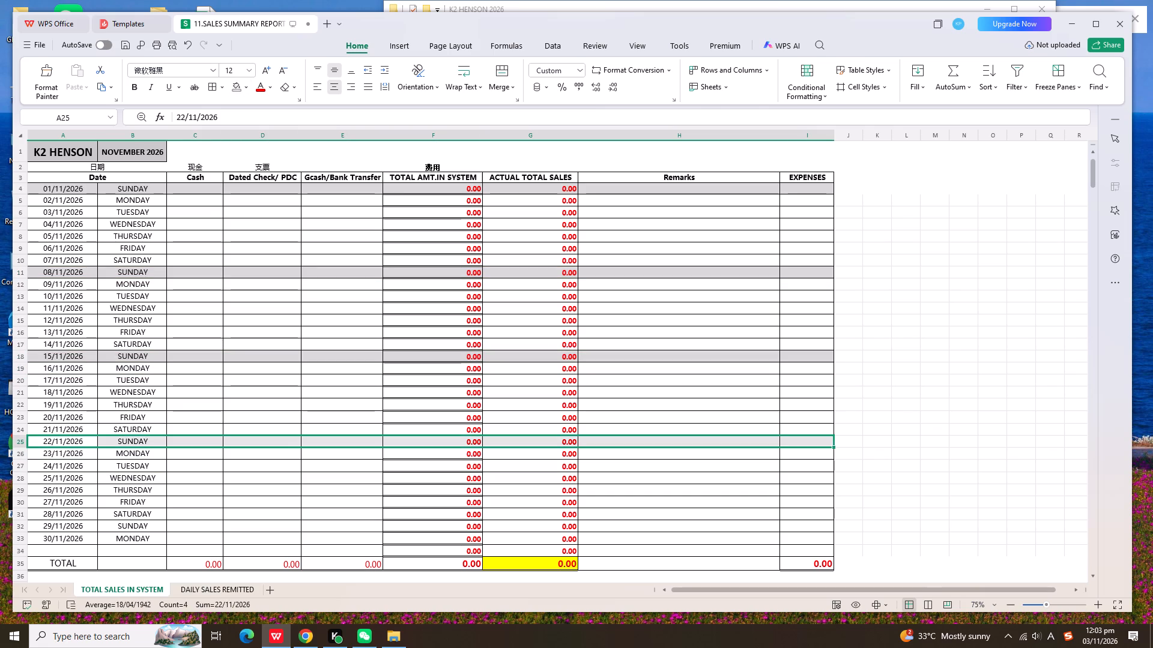
click(238, 88)
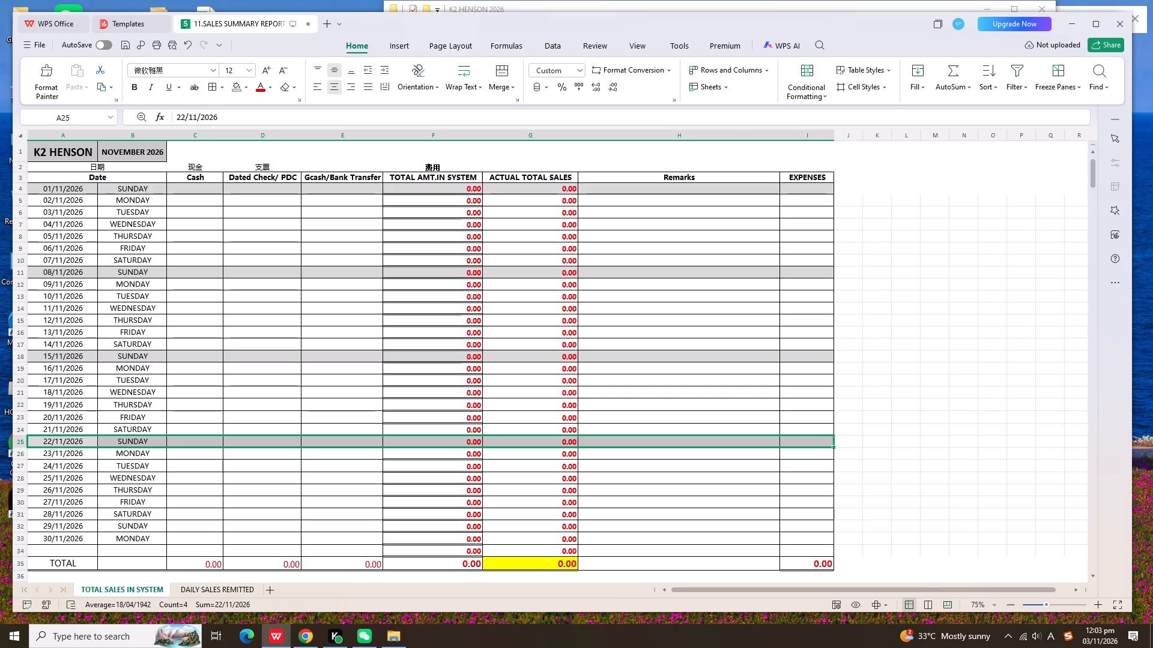
drag(91, 525, 728, 536)
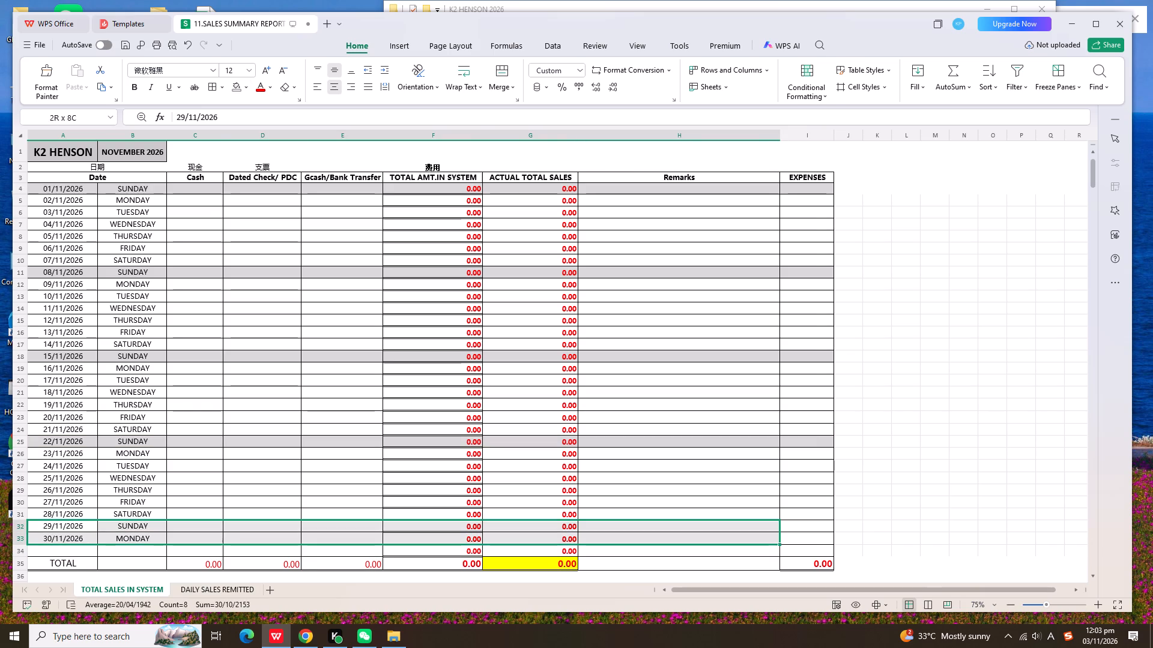
drag(728, 536, 728, 534)
drag(86, 530, 91, 529)
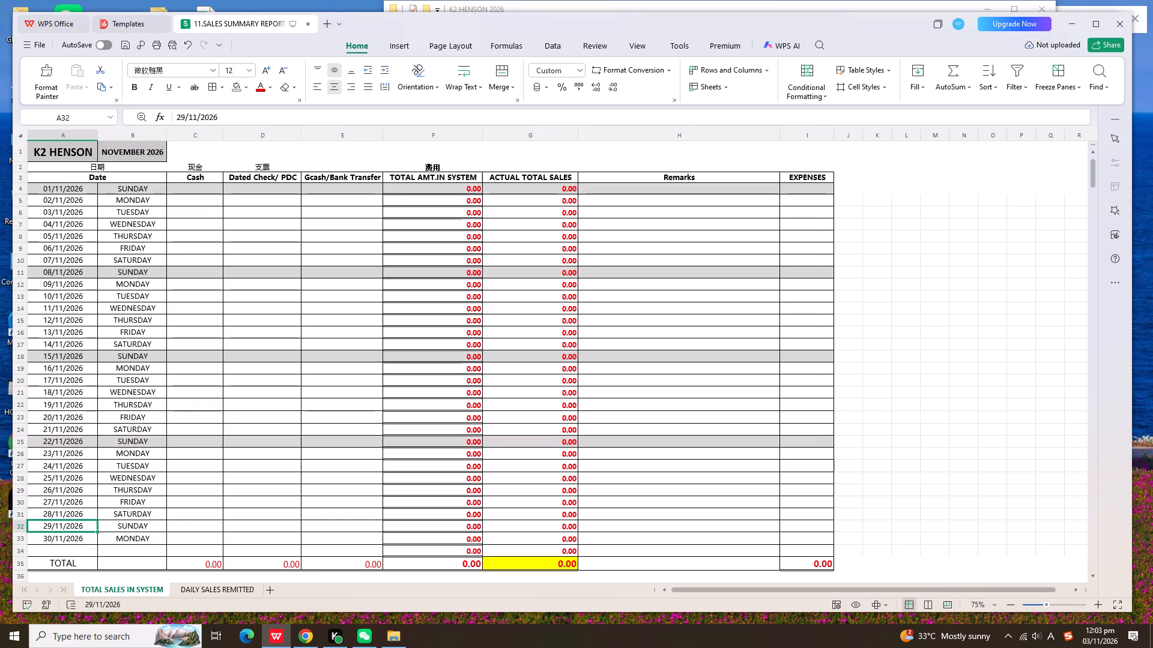
drag(91, 529, 825, 526)
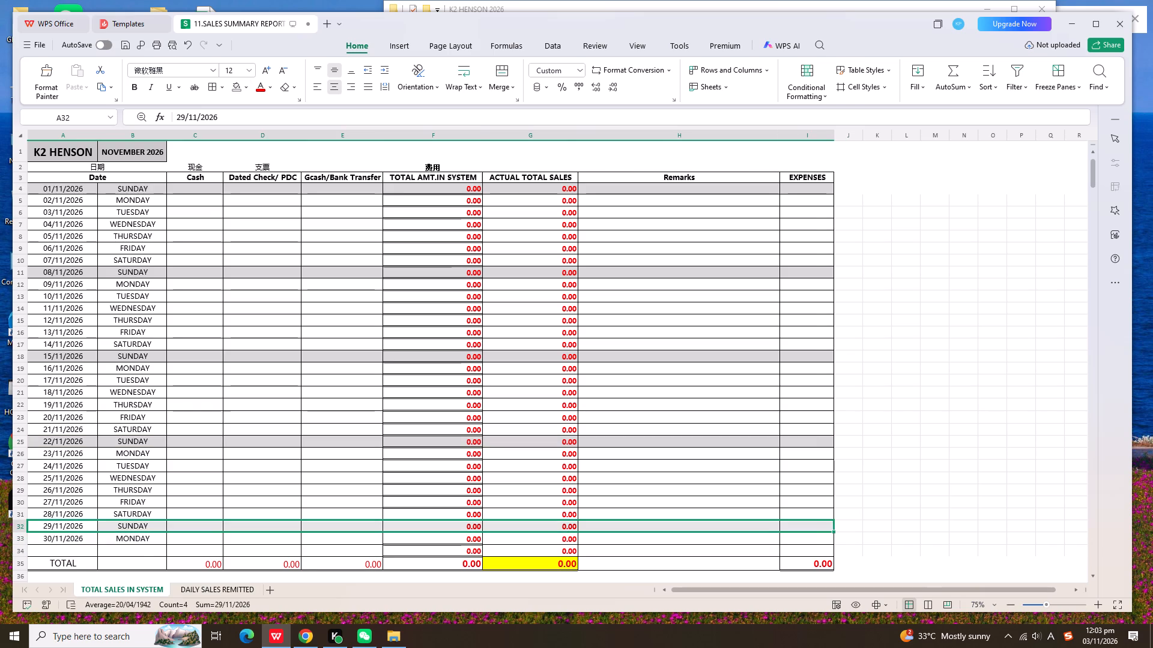
click(234, 90)
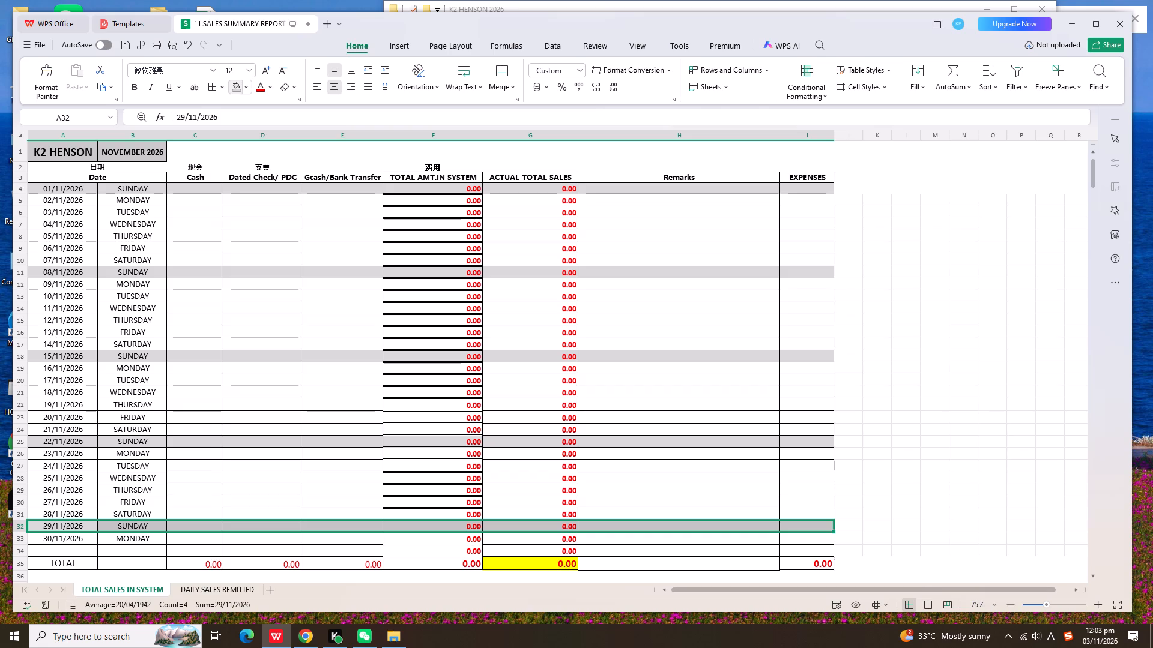
click(336, 404)
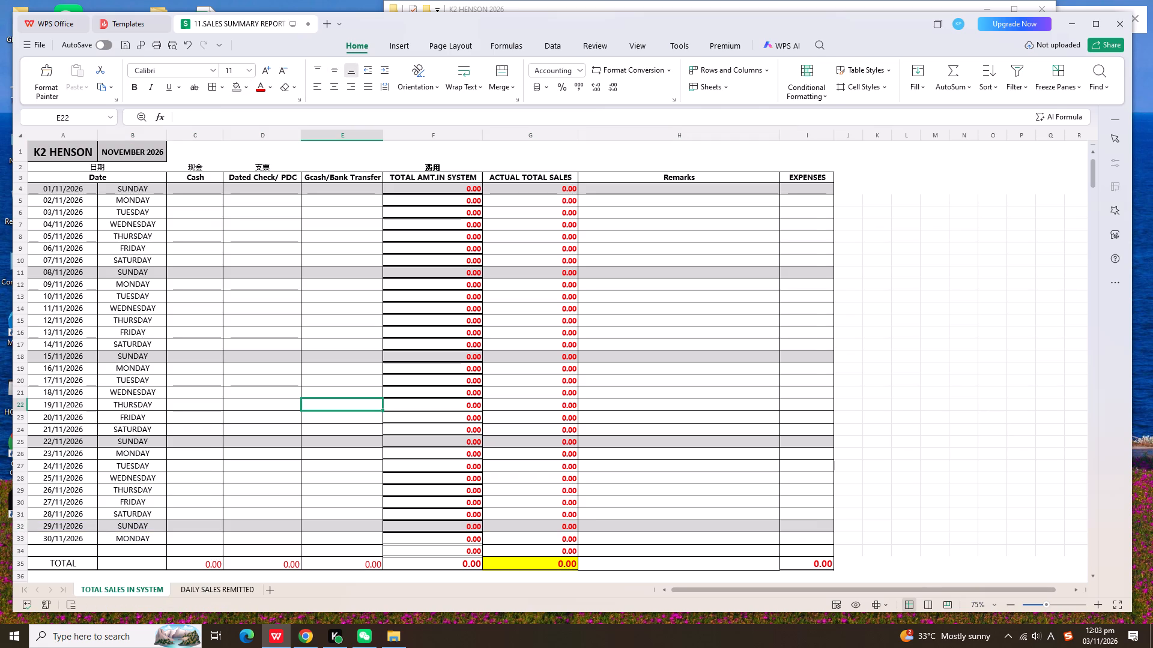
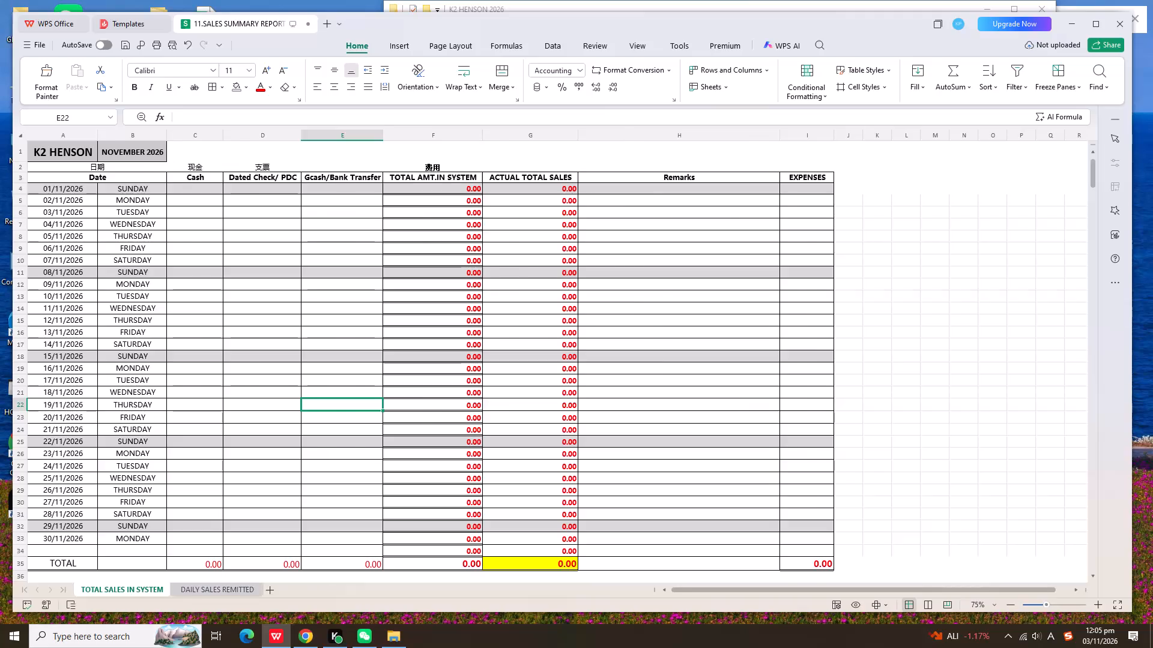
On the DAILY SALES REMITTED sheet, clear the 31 October entries in B842:G851 and the item details in I842:P852.
click(208, 587)
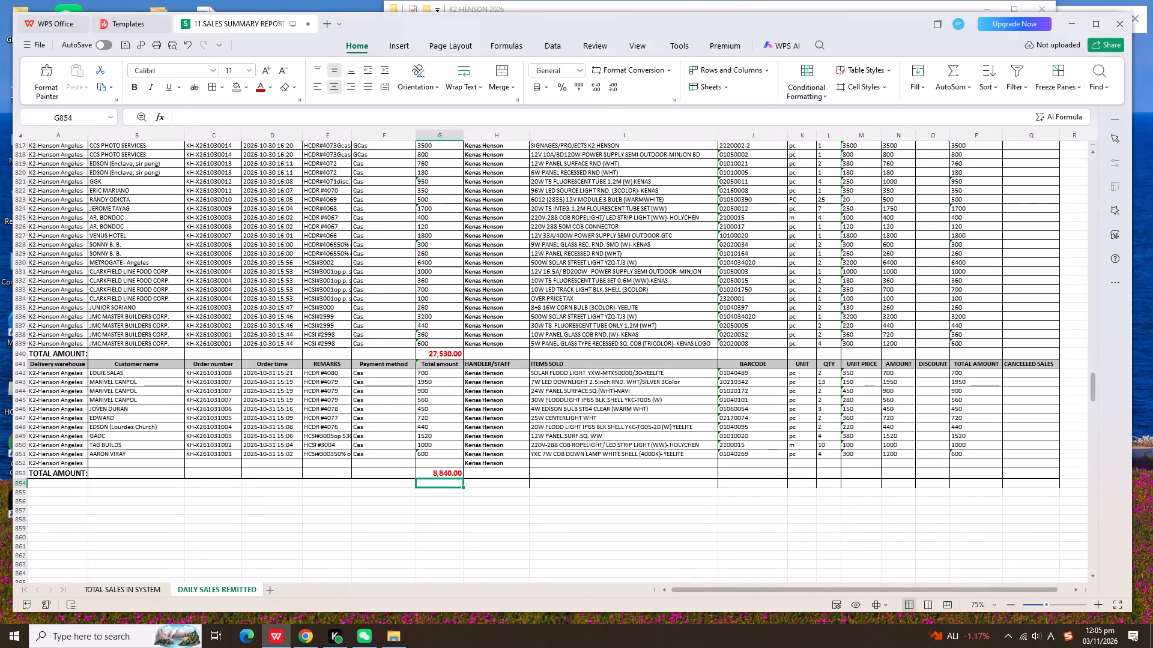
drag(171, 370, 437, 449)
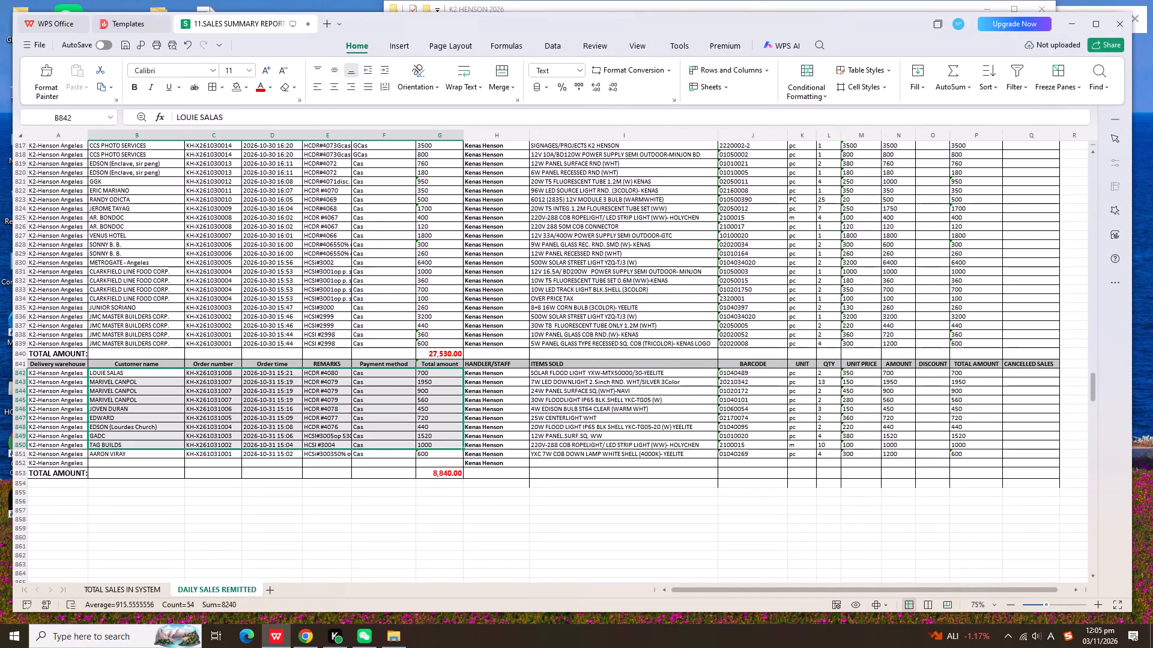
drag(141, 372, 404, 452)
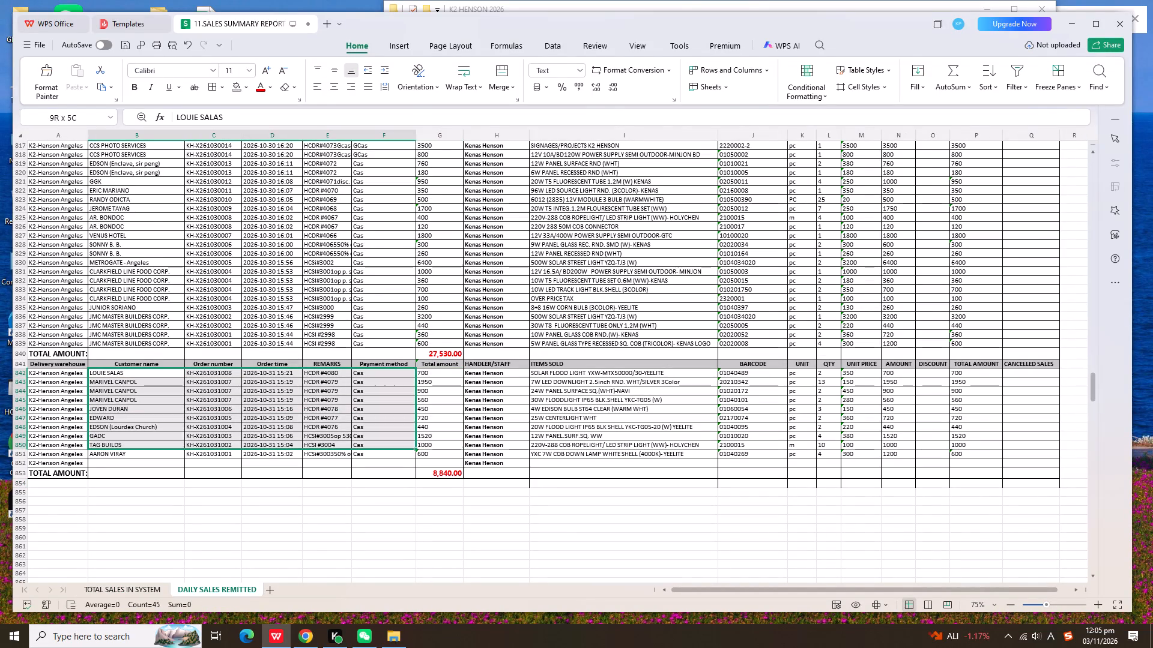
drag(404, 452, 431, 458)
key(Delete)
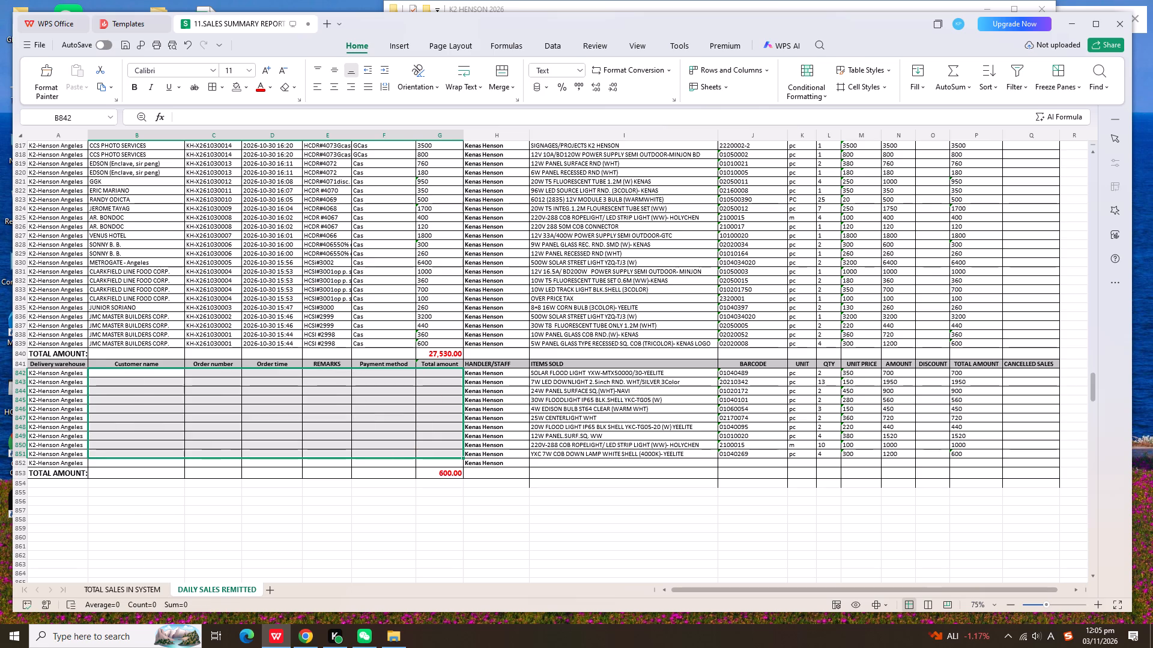
drag(641, 369, 979, 467)
key(Delete)
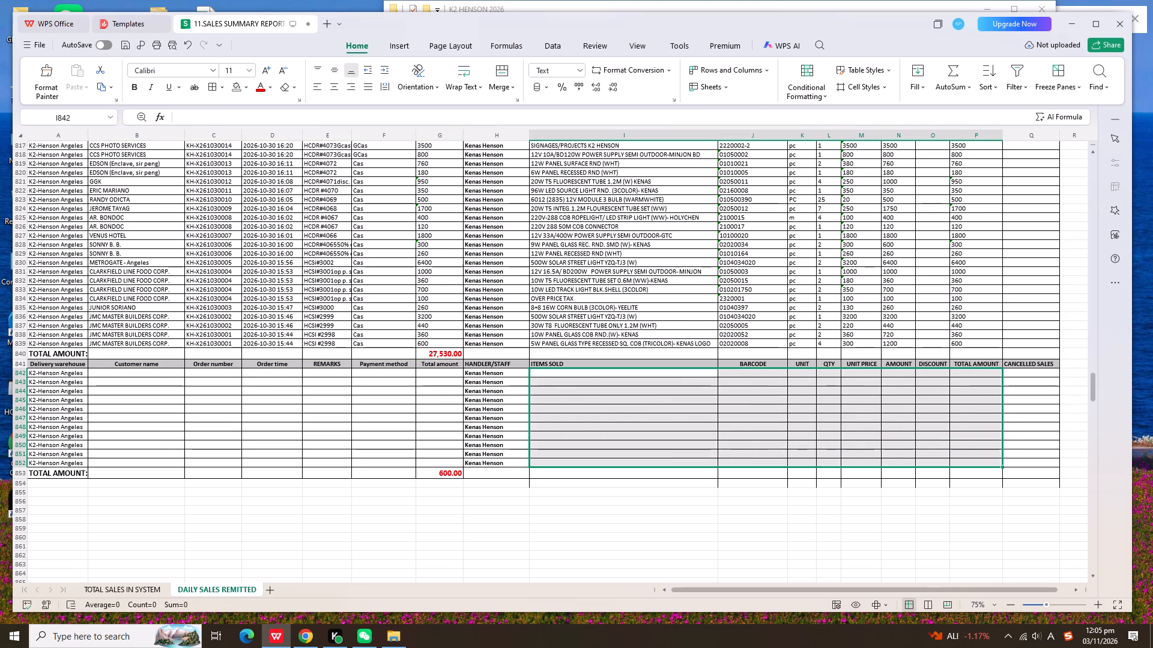
Clear the 30 October block's customer and order entries in B813:G839 and its item details in I813:P839.
scroll(617, 332, up, 5)
drag(145, 220, 175, 236)
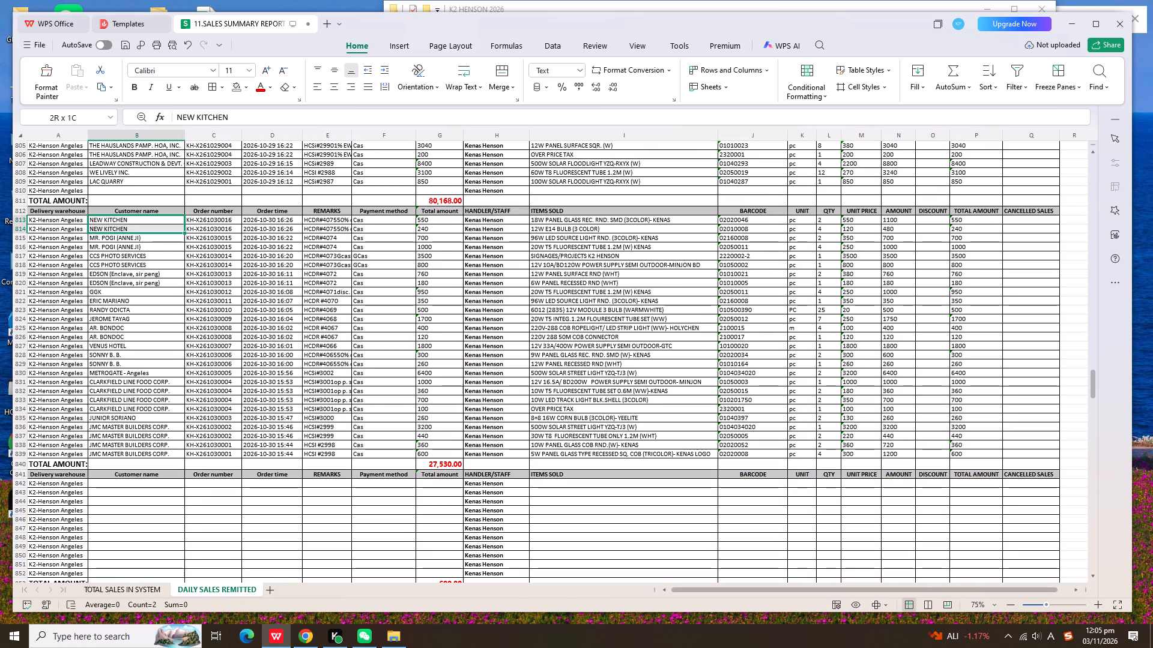
drag(175, 236, 437, 451)
key(Delete)
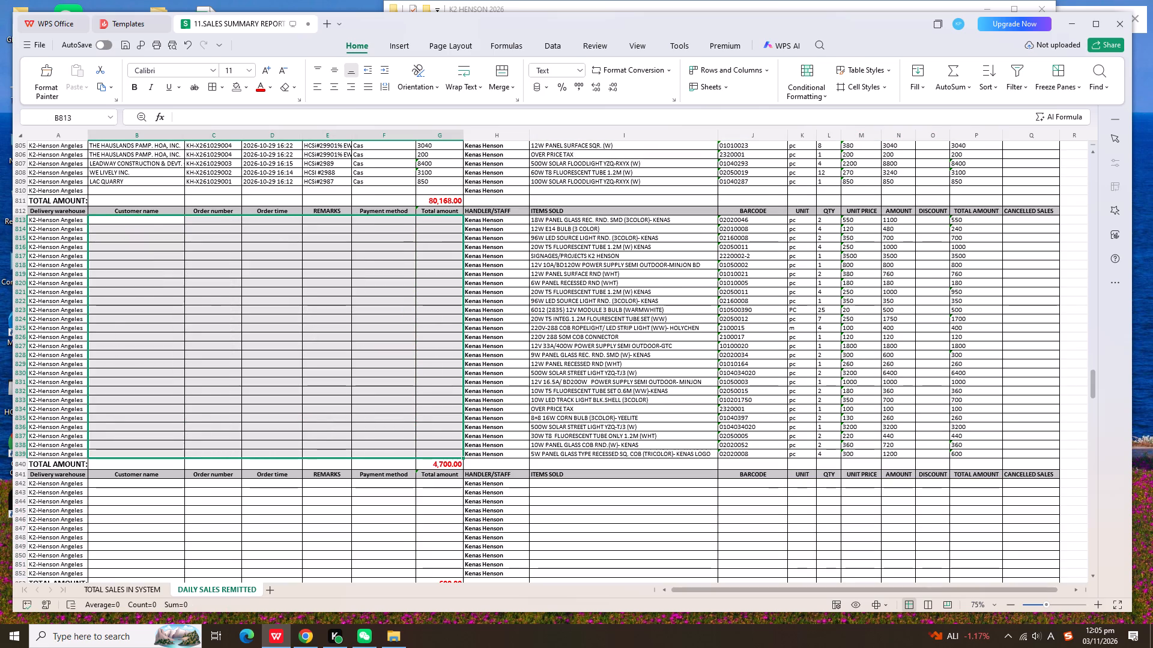
drag(653, 220, 960, 455)
key(Delete)
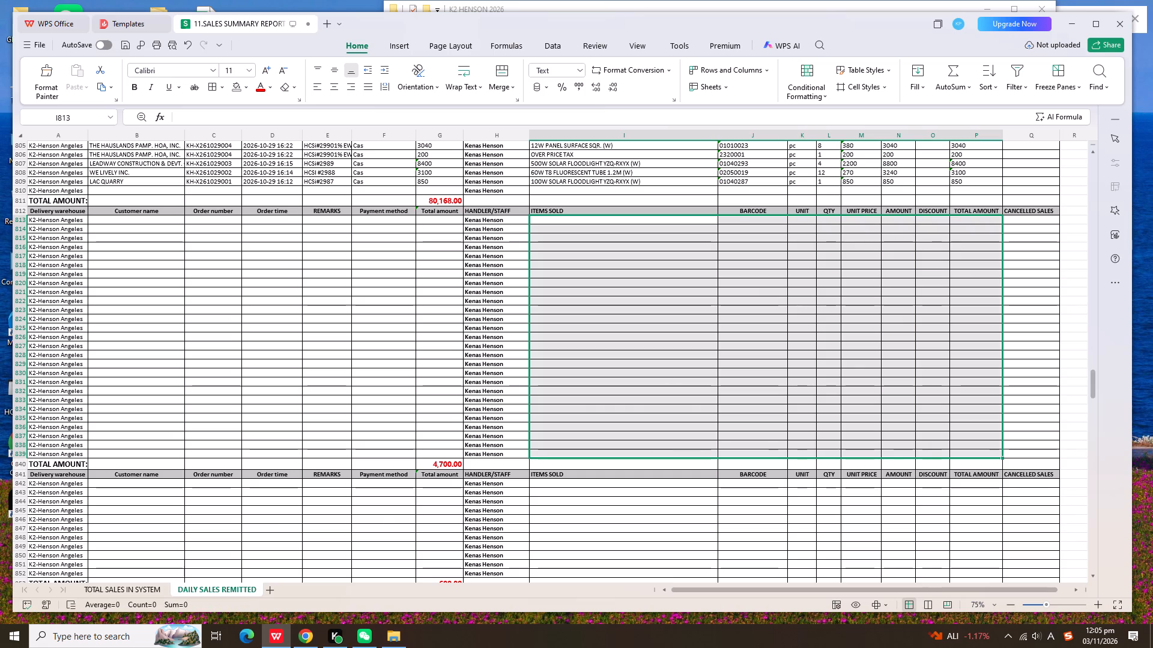
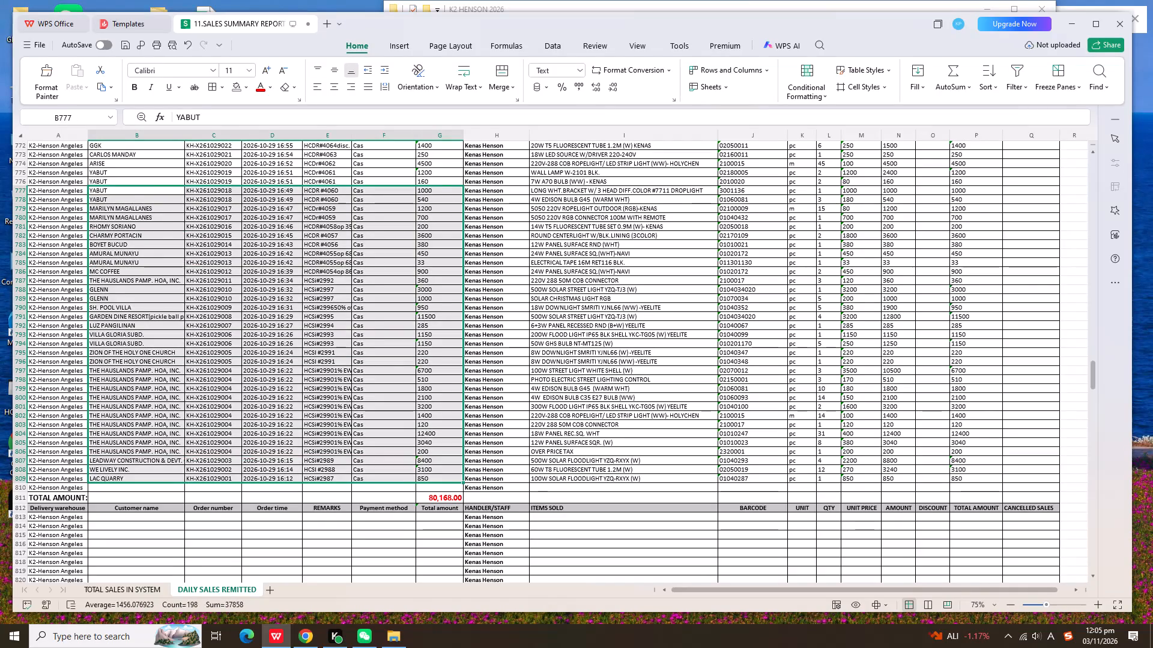
Clear the 29 October block's customer and order entries in B772:G809 and its item details in I772:P809.
key(Delete)
drag(639, 188, 960, 484)
key(Delete)
scroll(425, 306, up, 6)
scroll(314, 272, up, 1)
drag(177, 335, 284, 366)
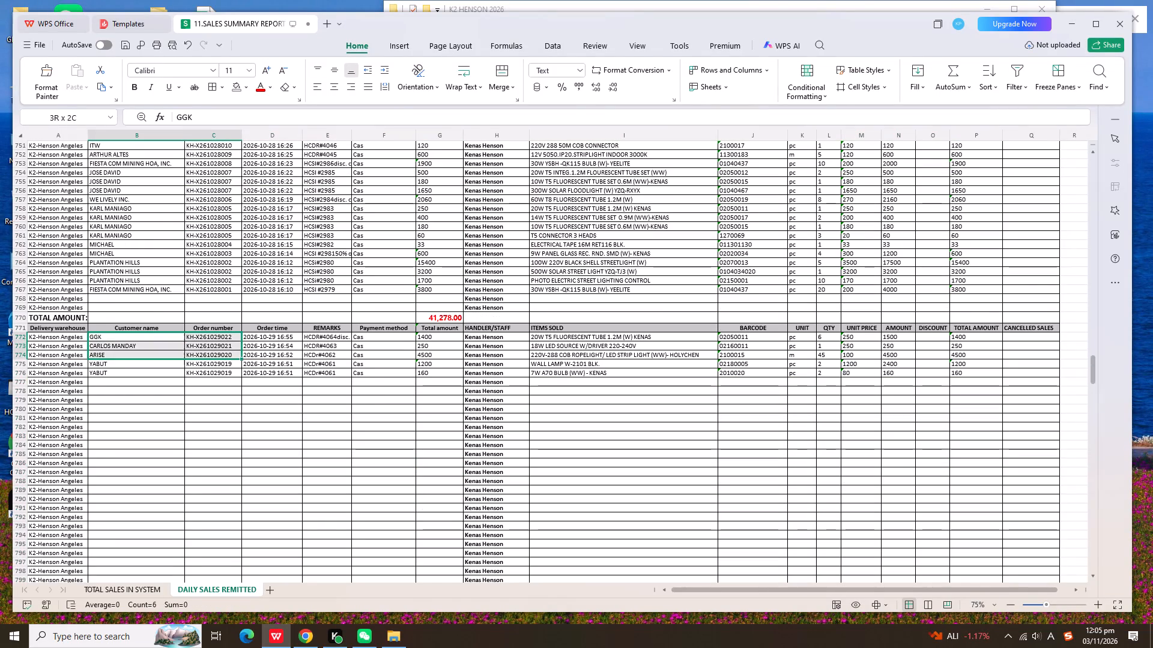
drag(284, 366, 438, 377)
key(Delete)
drag(673, 336, 959, 383)
key(Delete)
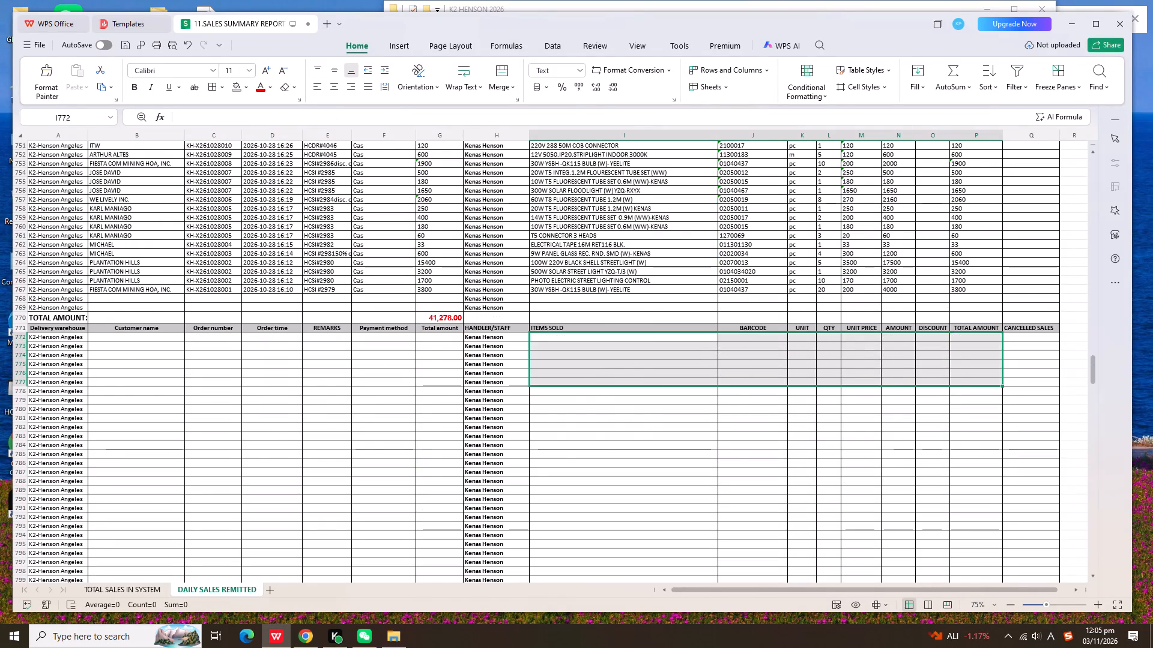
Clear the 28 October block's customer and order entries in B741:G767 and its item details in I741:P768.
scroll(560, 256, up, 6)
drag(174, 221, 447, 458)
key(Delete)
drag(662, 220, 976, 463)
key(Delete)
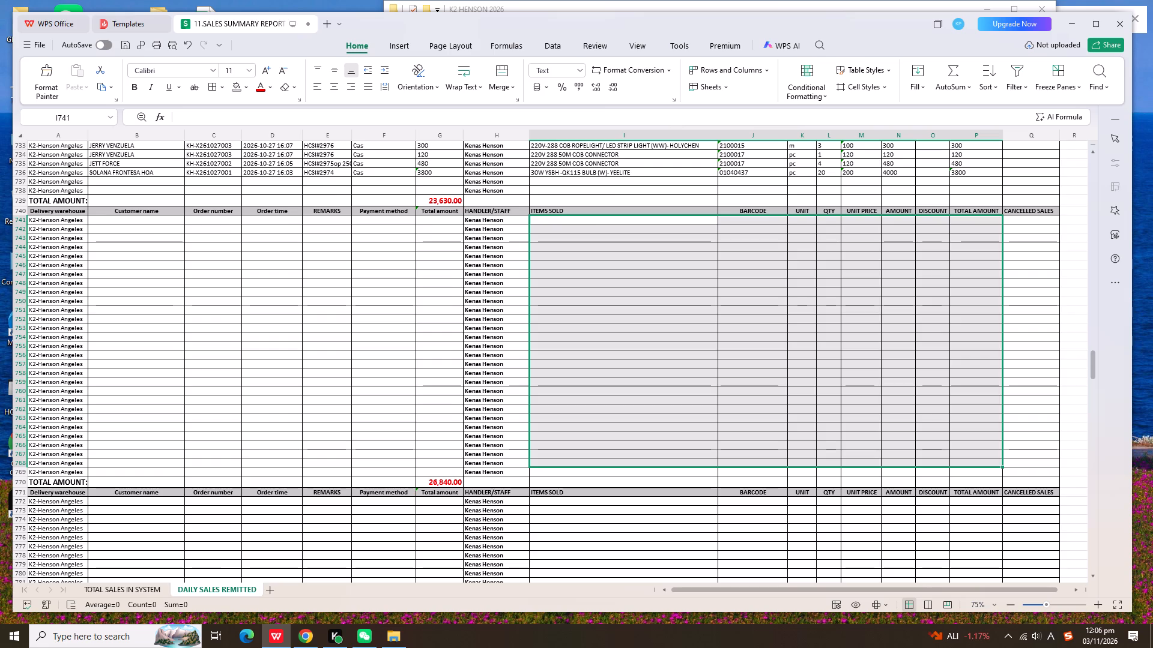
Clear the 27 October block's customer and order entries in B709:G737 and its item details in I709:P737.
scroll(517, 270, up, 9)
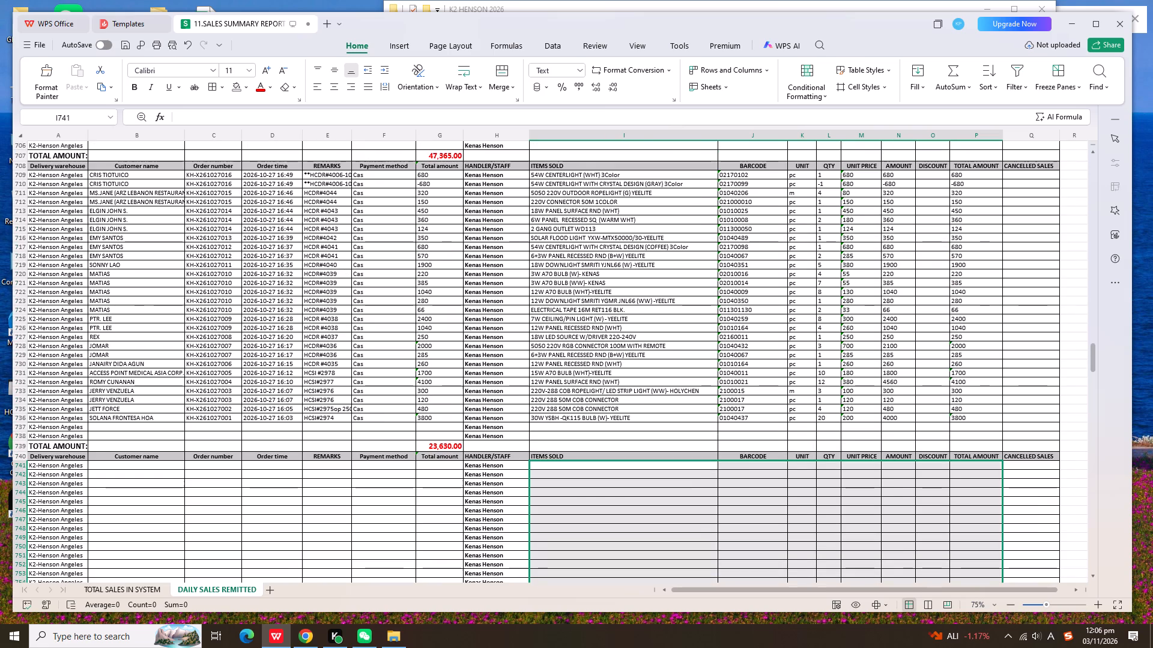
drag(157, 176, 454, 426)
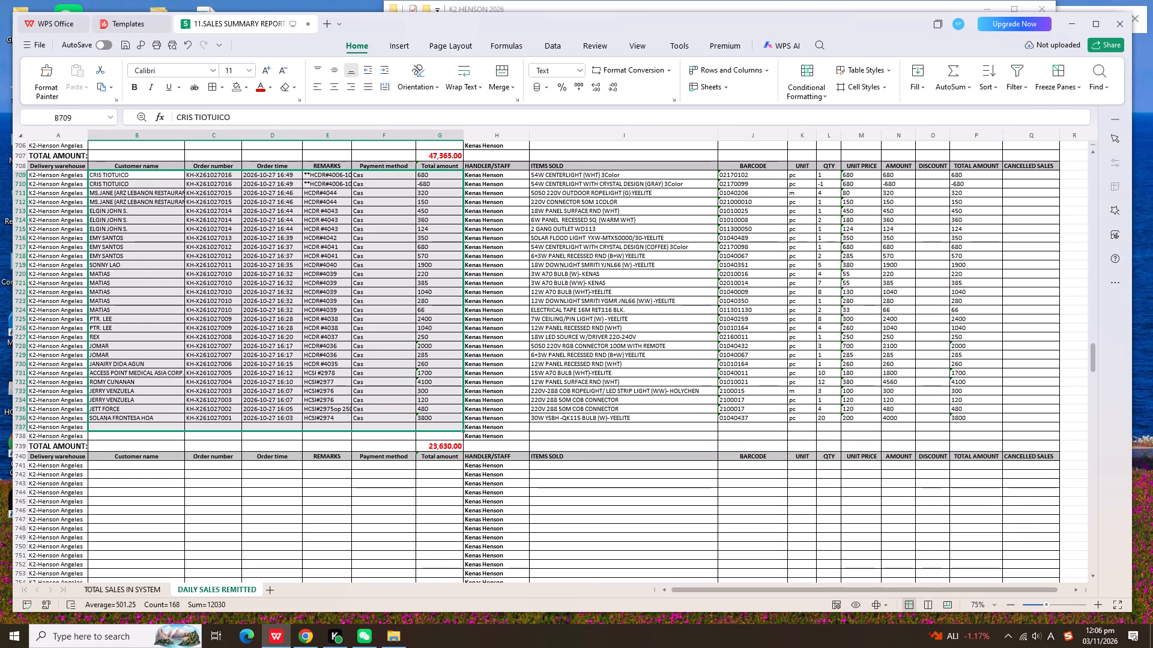
key(Delete)
drag(674, 175, 994, 425)
key(Delete)
Remove the yellow fill from row 679 in the 26 October block and clear its CANCELLED SALES entry in Q679.
scroll(679, 264, up, 11)
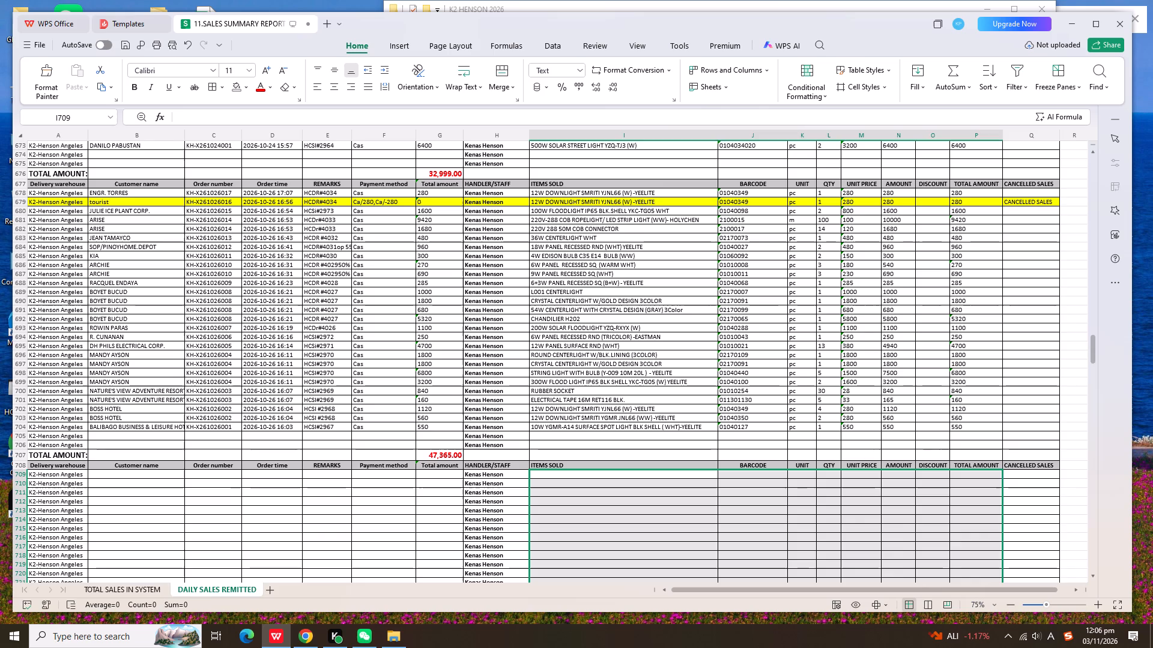
drag(52, 204, 1049, 206)
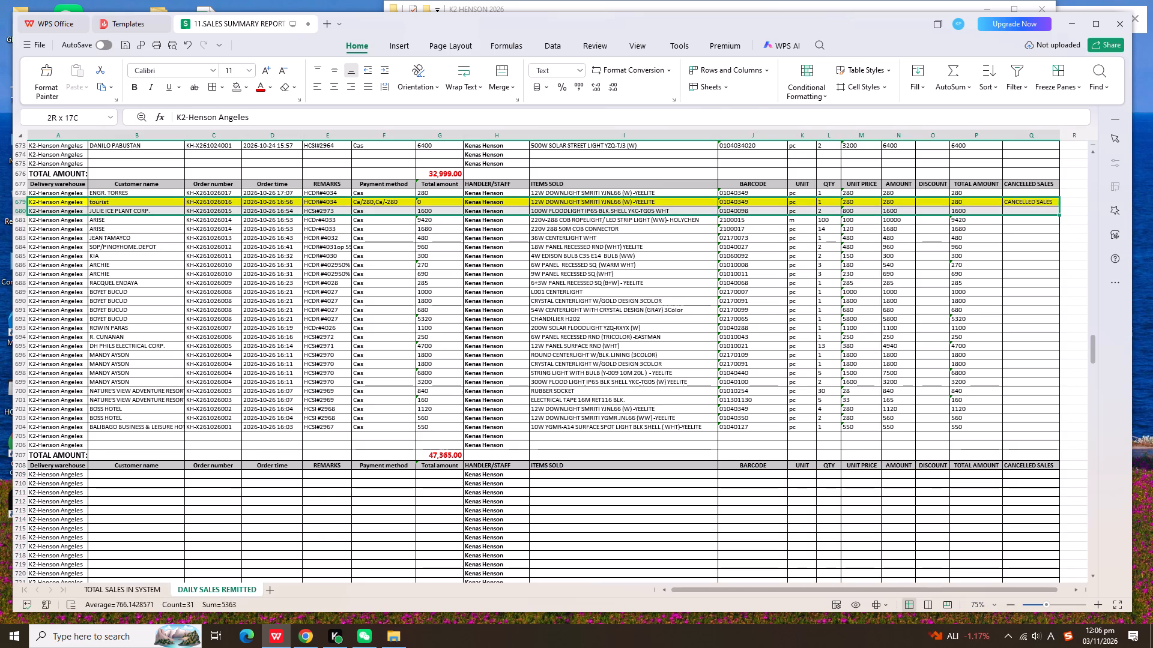
drag(1049, 206, 1049, 206)
click(244, 86)
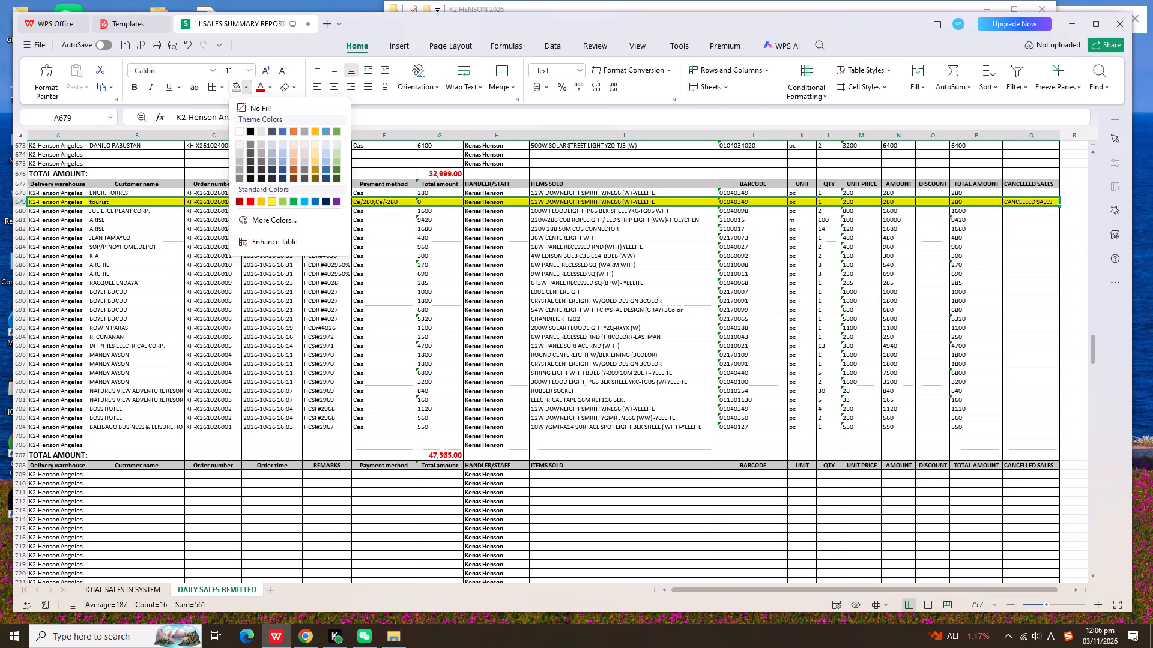
click(237, 103)
click(1034, 202)
key(Delete)
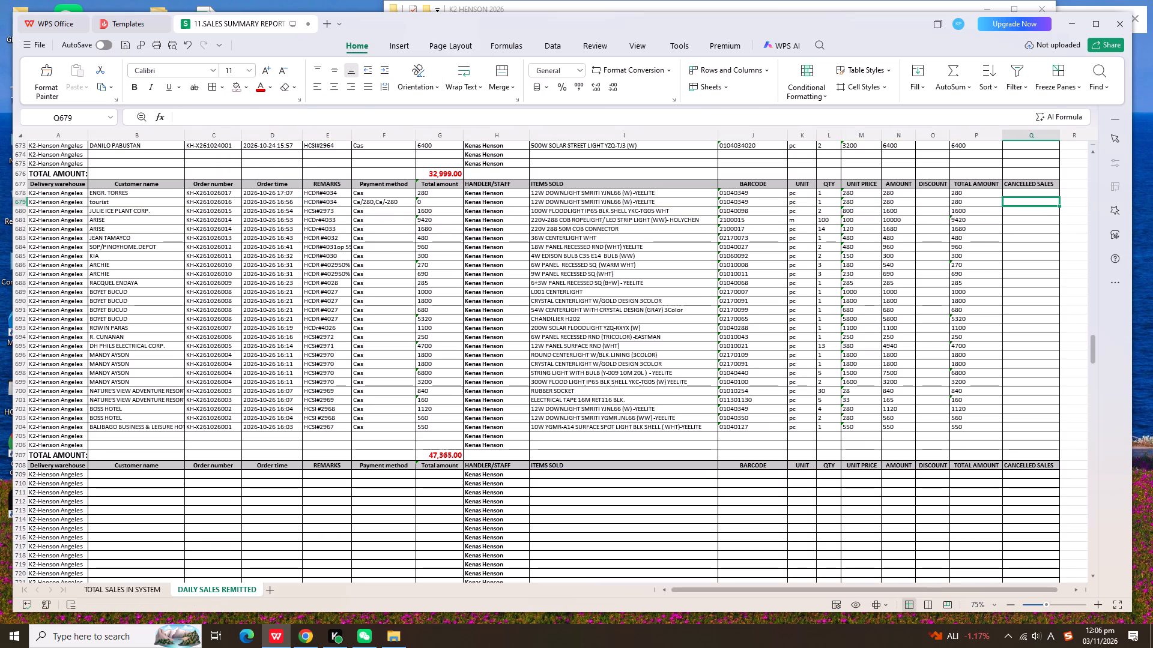
Clear the 26 October block's customer and order entries in B678:G704 and its item details in I678:P705.
drag(155, 193, 437, 428)
key(Delete)
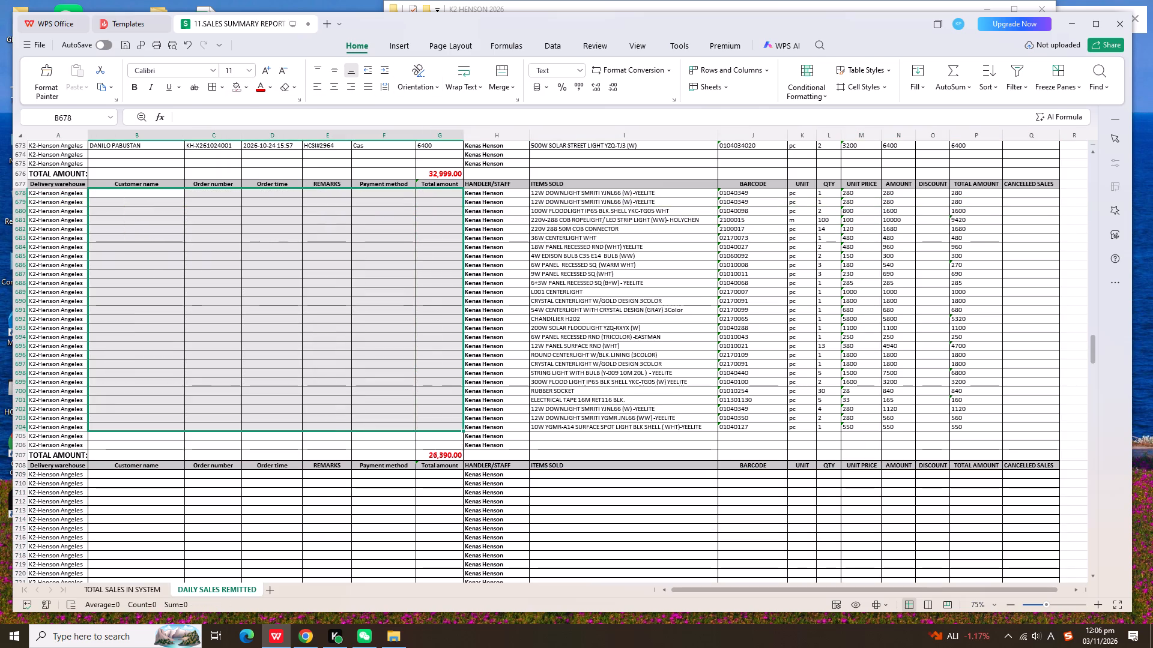
drag(662, 196, 965, 432)
key(Delete)
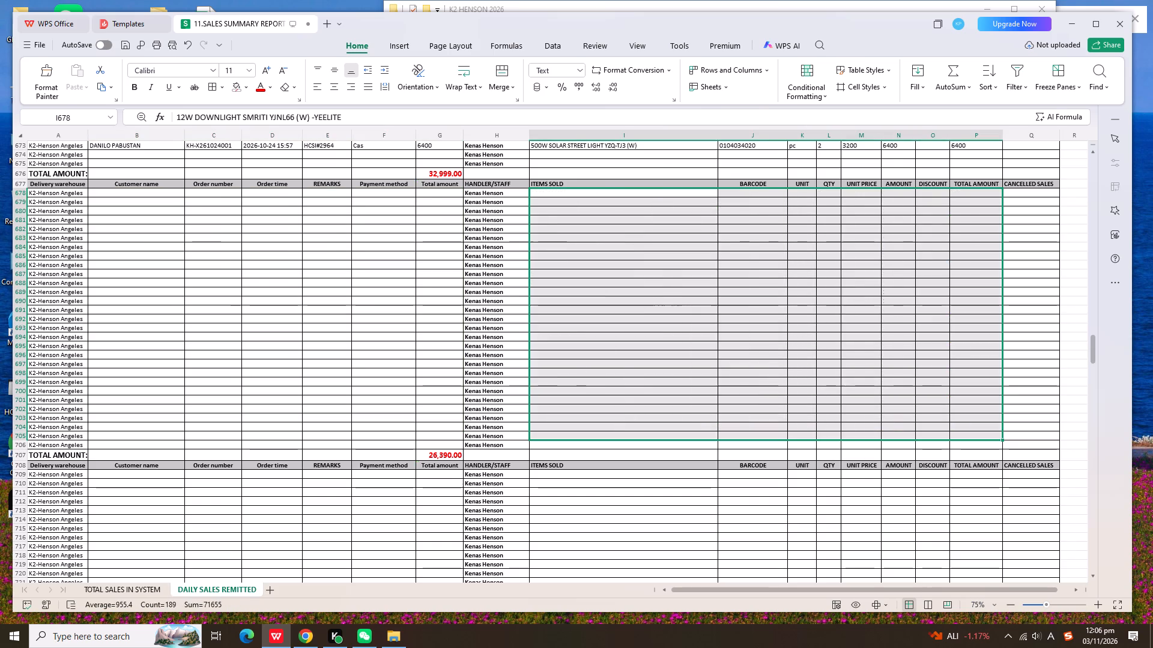
Clear the 24 October block's customer and order entries in B638:G674 and its item details in I638:P674.
scroll(626, 368, up, 11)
scroll(322, 227, up, 3)
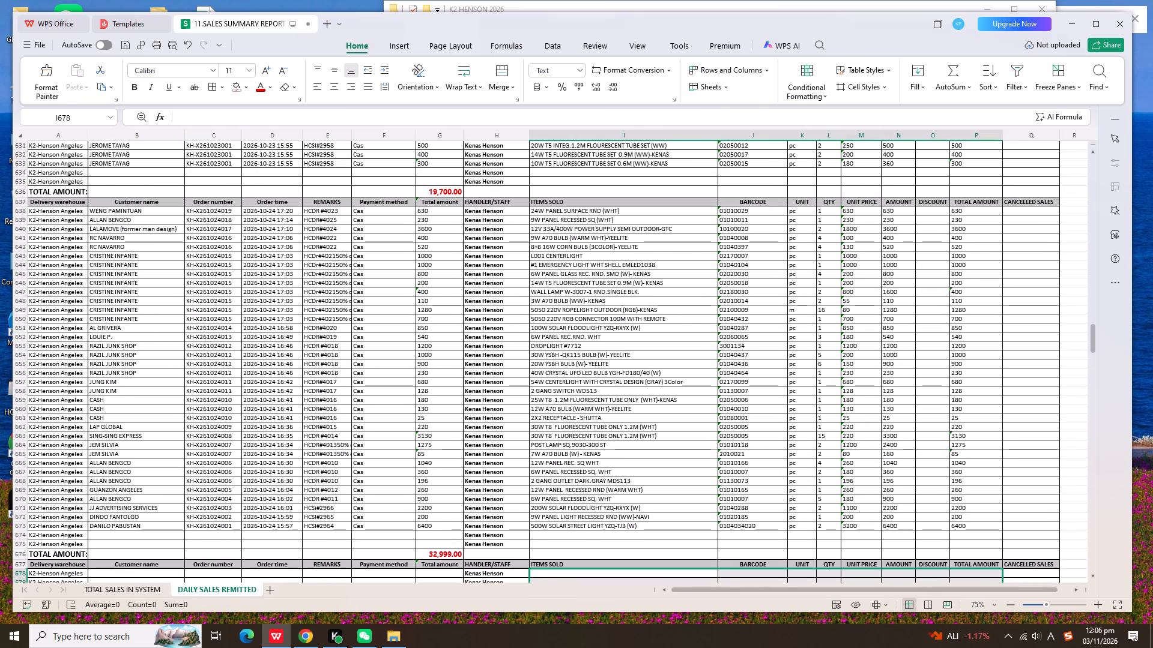
drag(174, 212, 434, 534)
key(Delete)
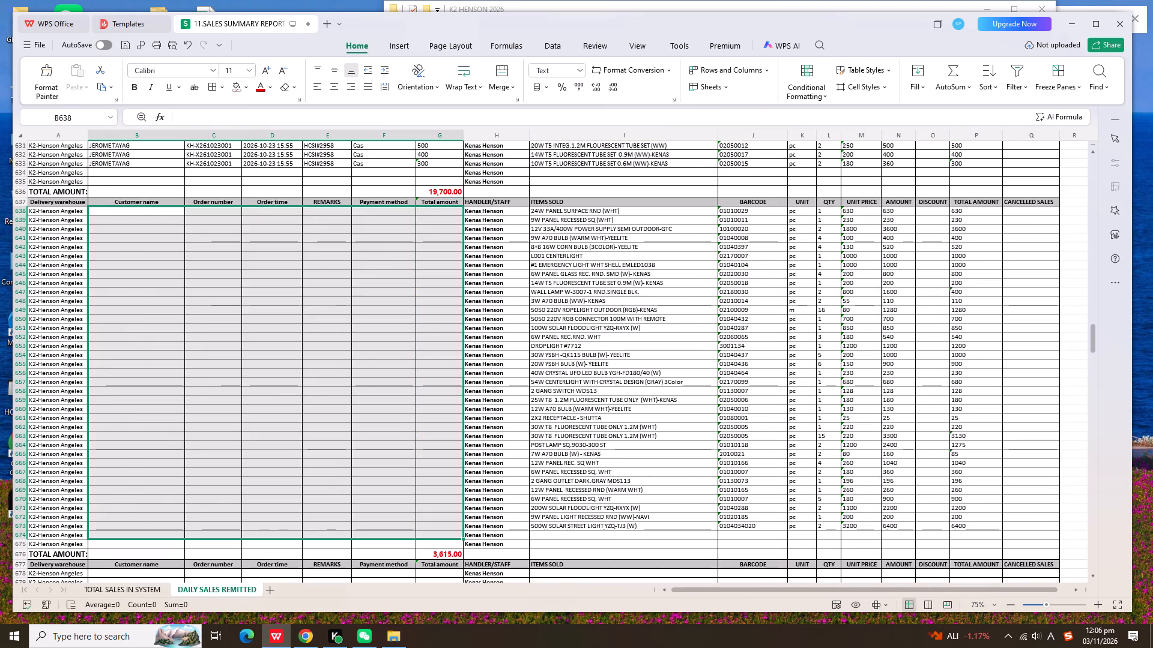
drag(659, 212, 976, 530)
key(Delete)
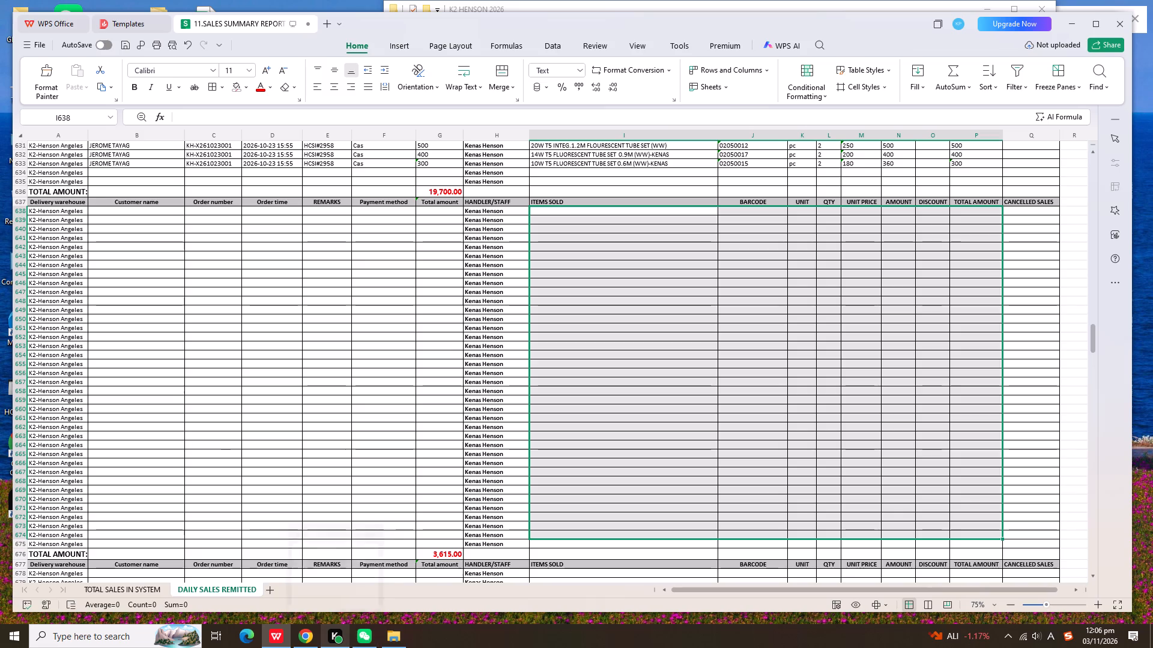
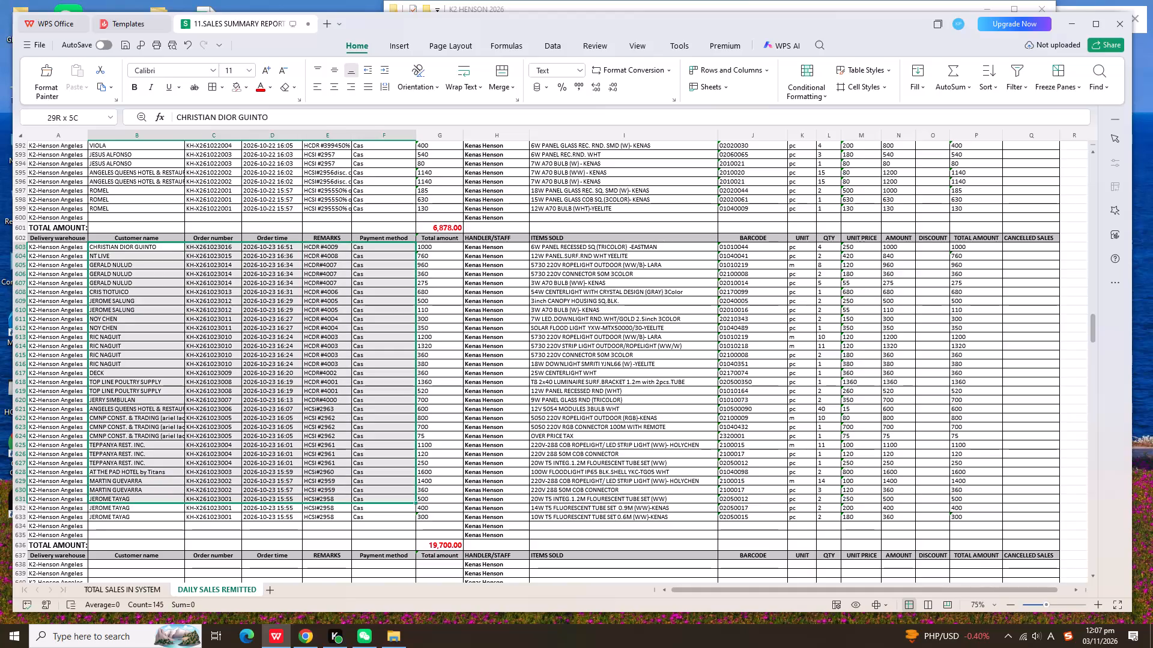
Clear the 23 October block's customer and order entries in columns B to G and its item details in I603:P635.
key(Delete)
drag(620, 244, 970, 530)
key(Delete)
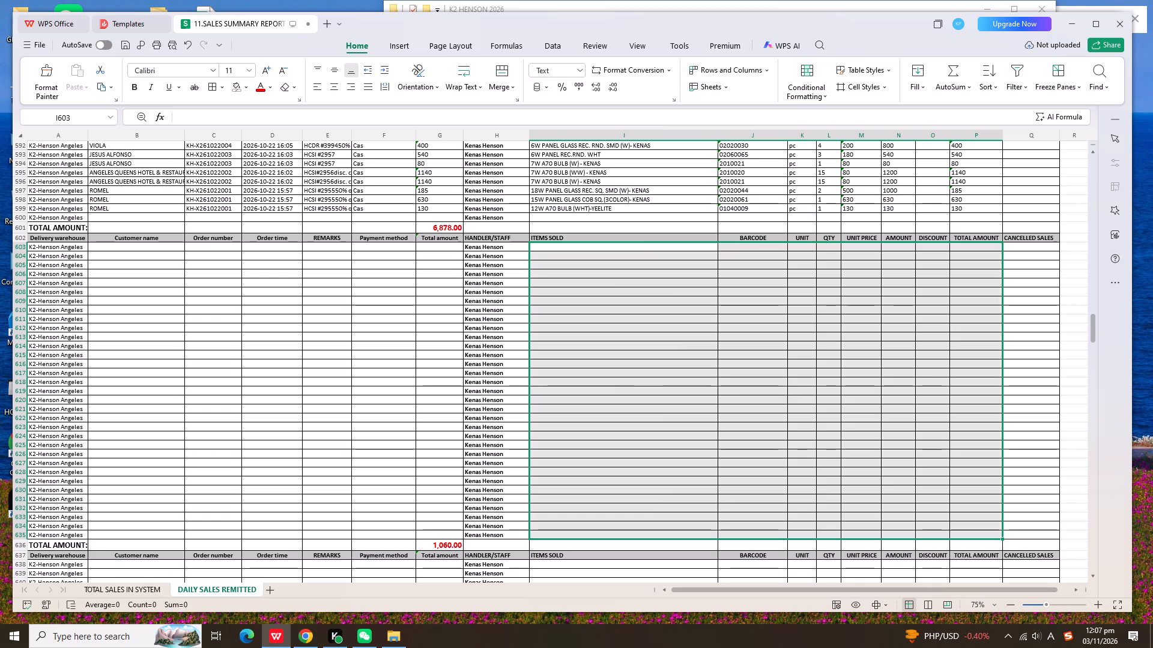
click(665, 444)
Clear the 22 October block's customer and order entries in B583:G599 and its item details in I583:P600.
scroll(642, 415, up, 2)
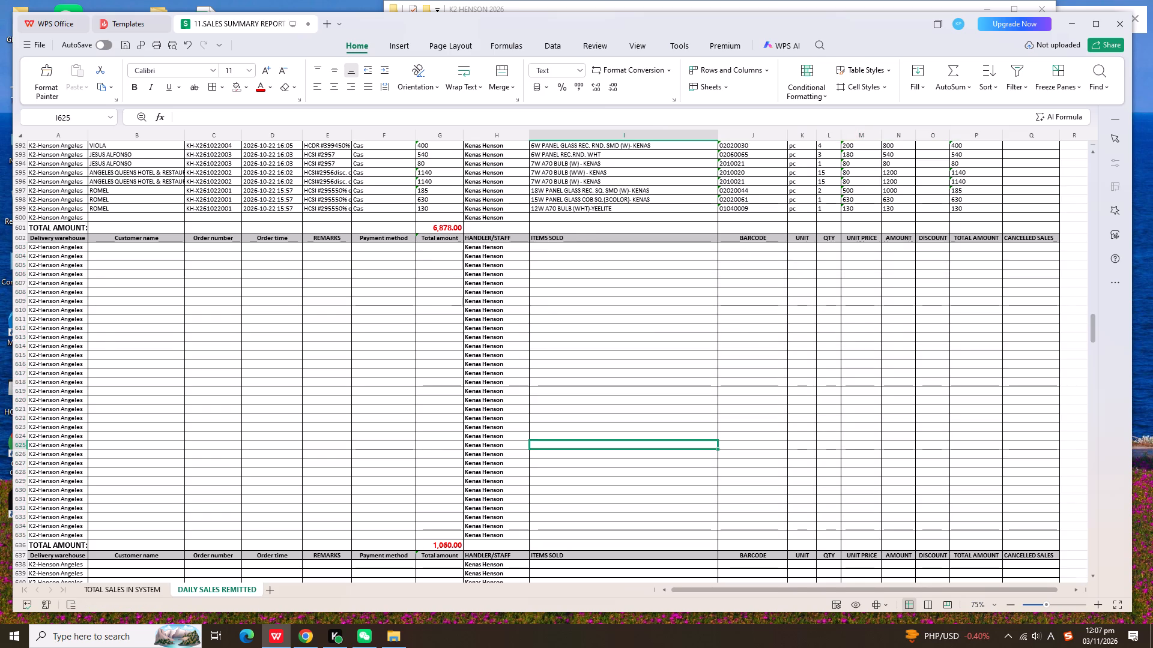
scroll(641, 413, up, 8)
drag(169, 337, 318, 427)
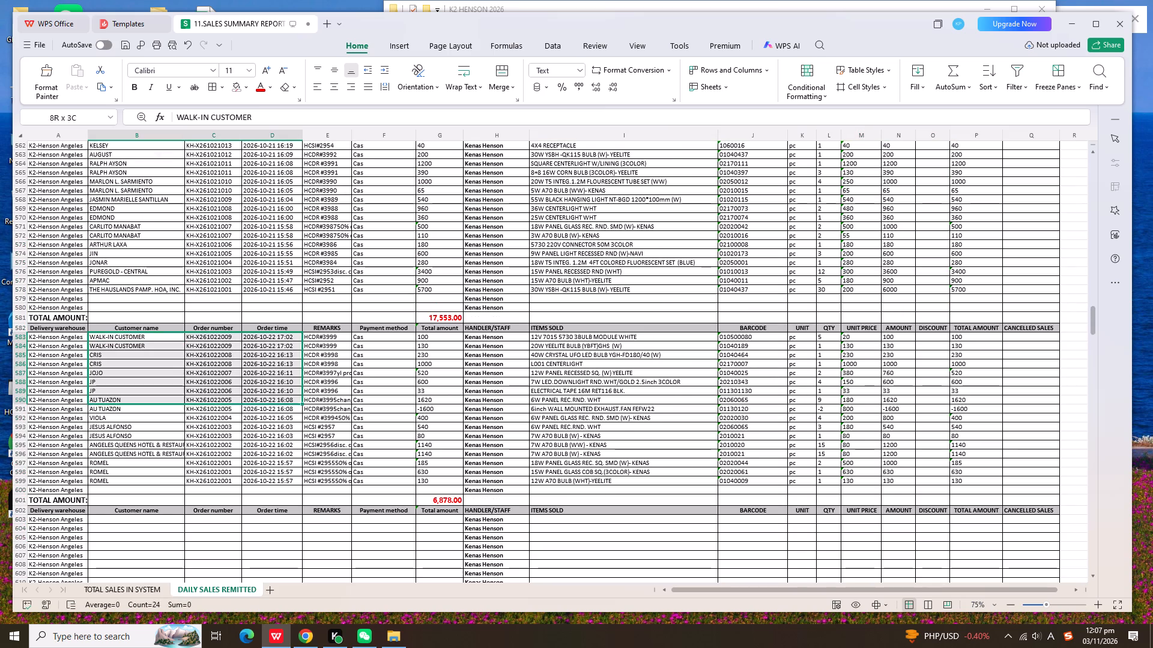
drag(318, 427, 434, 482)
key(Delete)
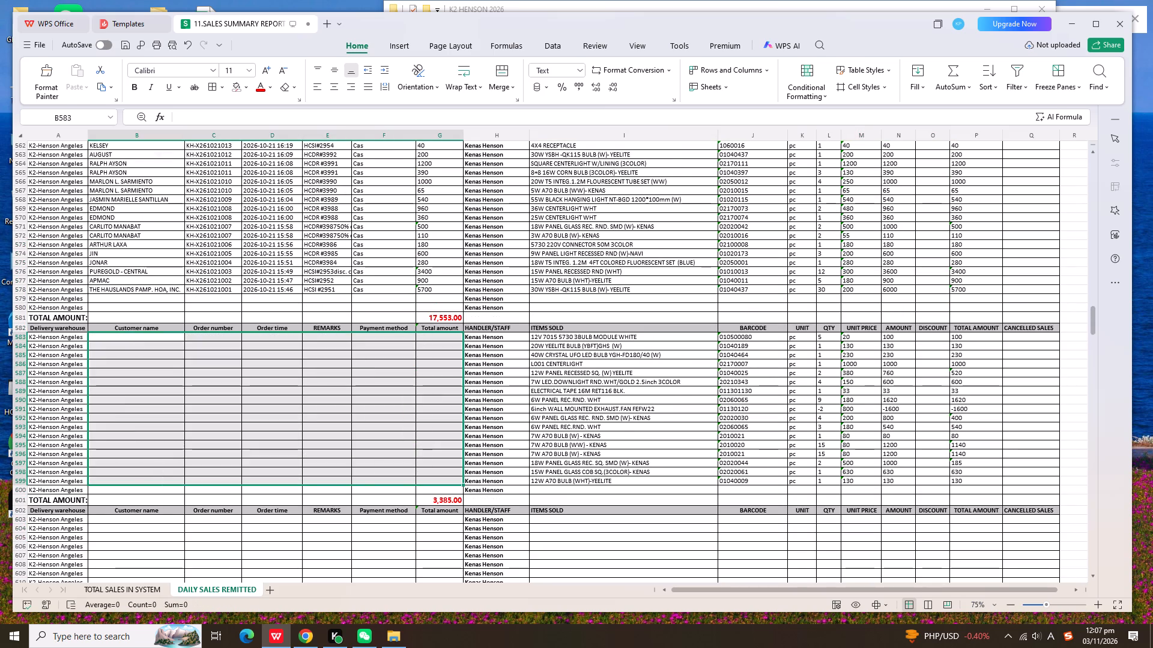
drag(681, 338, 985, 487)
key(Delete)
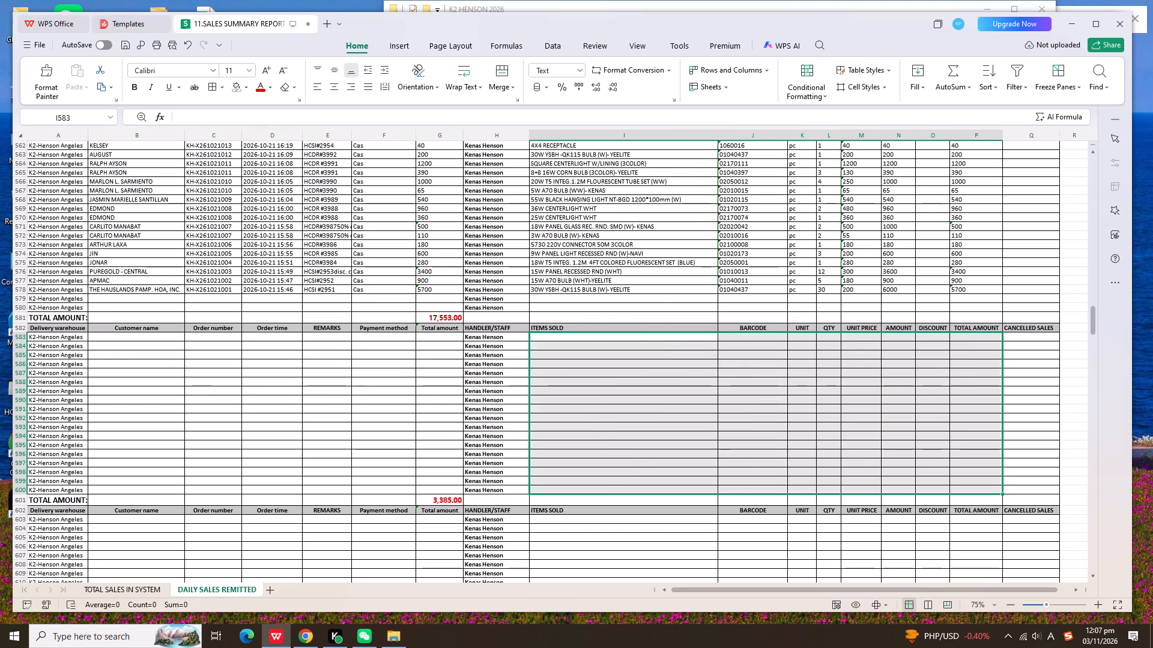
Clear the 21 October block's customer and order entries in B558:G578 and its item details in I558:P579.
scroll(622, 314, up, 6)
drag(173, 245, 432, 409)
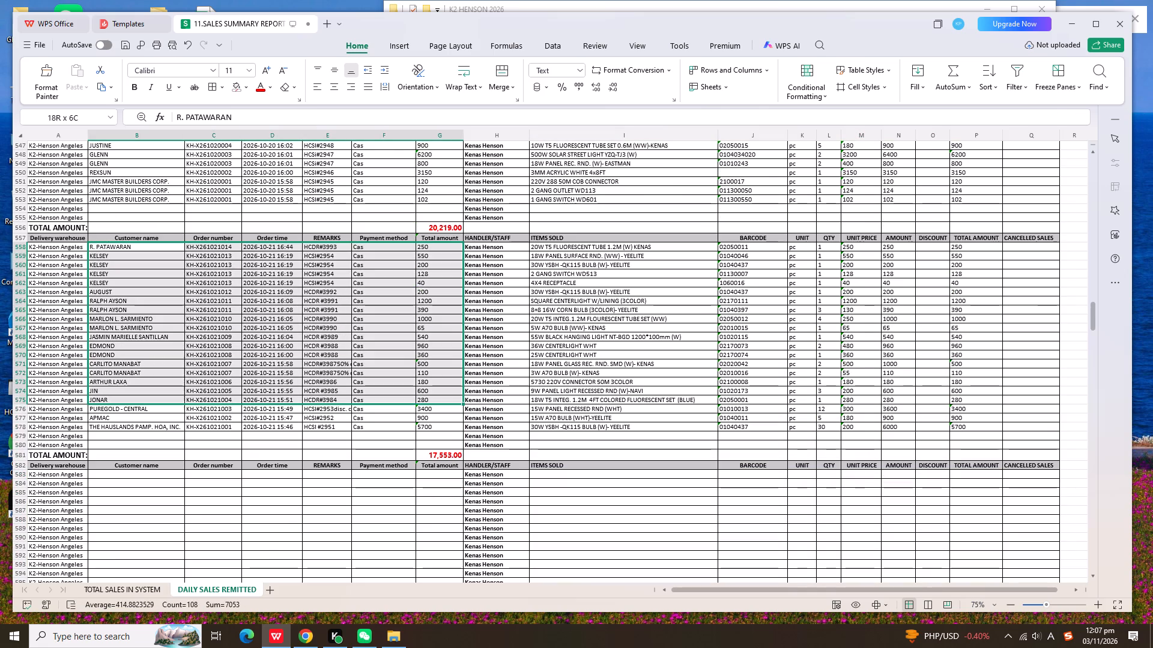
drag(432, 409, 441, 430)
key(Delete)
drag(635, 248, 825, 374)
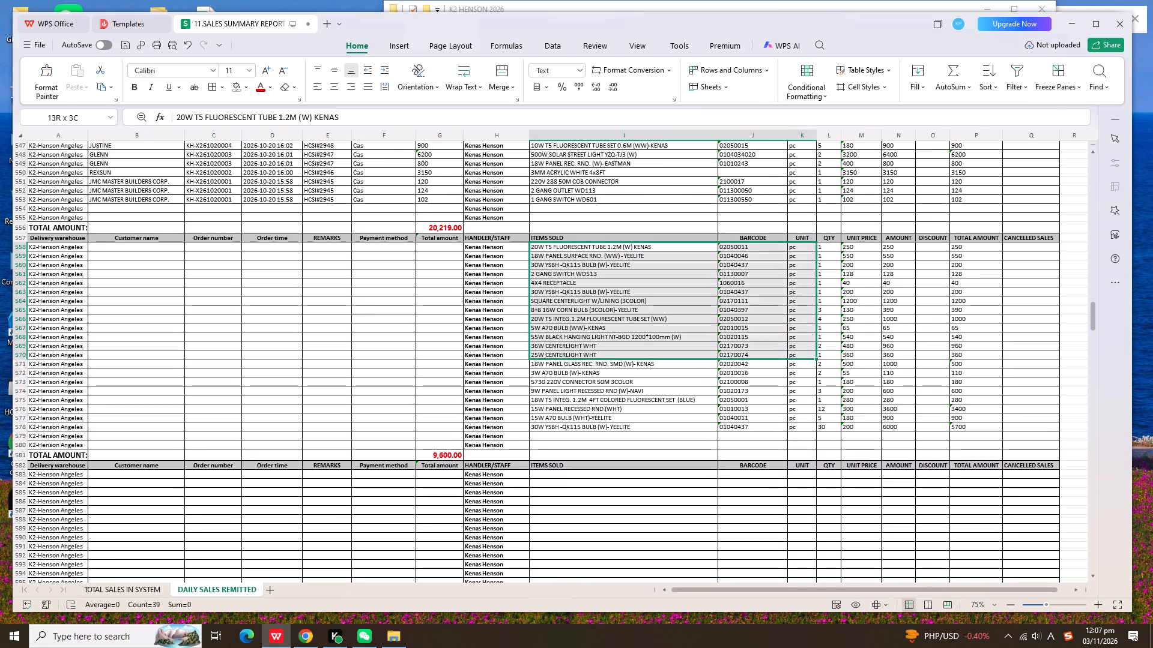
drag(825, 374, 966, 436)
key(Delete)
Clear the 20 October block's customer and order entries in B531:G554 and its item details in I531:P554.
scroll(384, 226, up, 5)
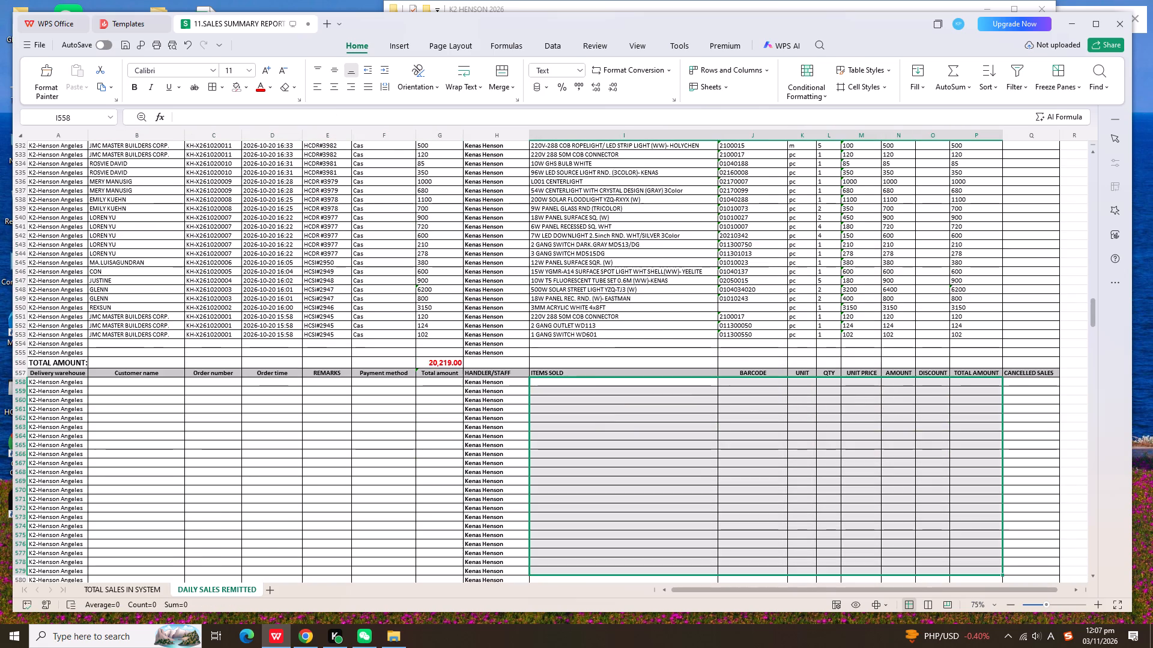
scroll(270, 190, up, 4)
drag(174, 246, 449, 456)
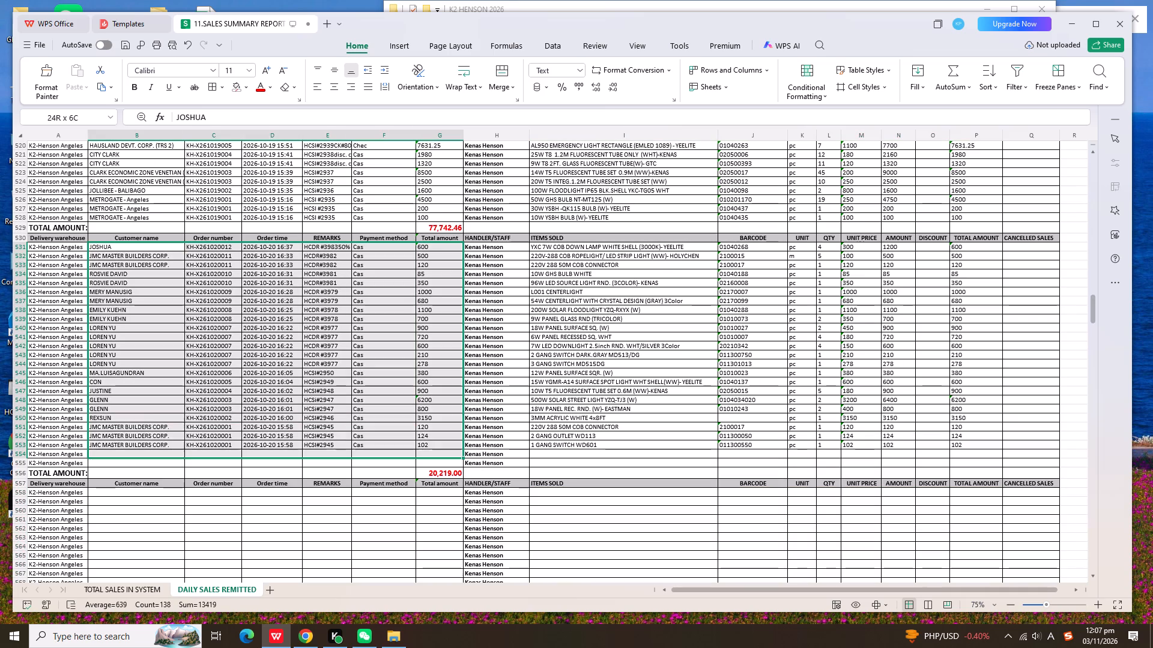
drag(449, 456, 449, 457)
key(Delete)
drag(648, 249, 972, 456)
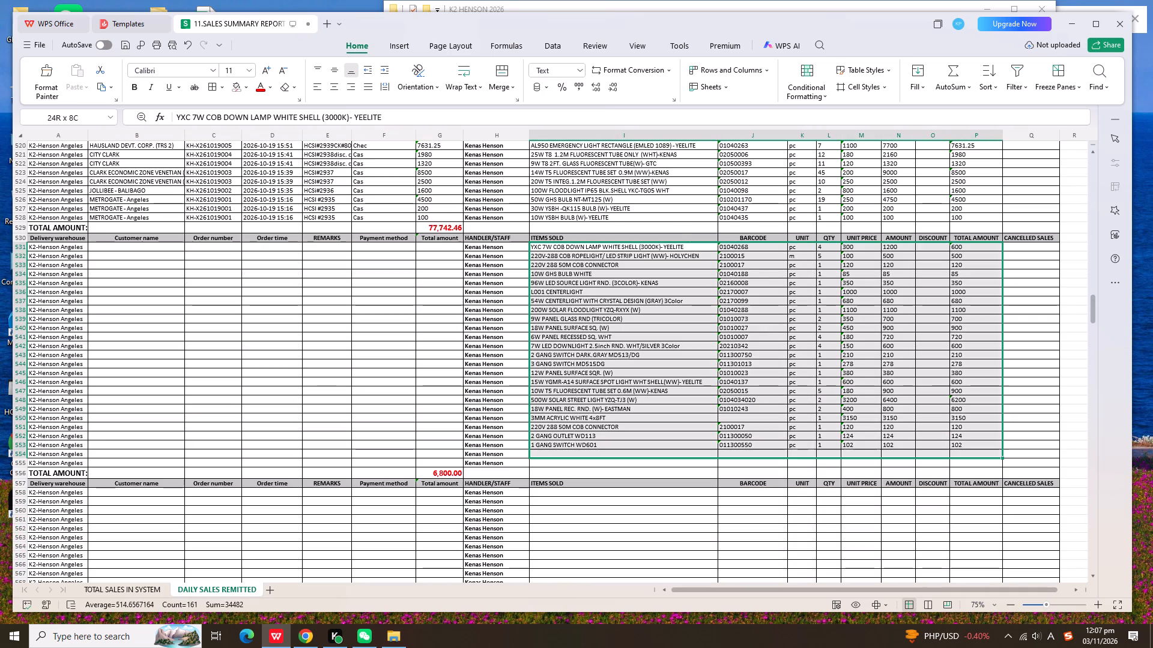
drag(972, 456, 973, 457)
key(Delete)
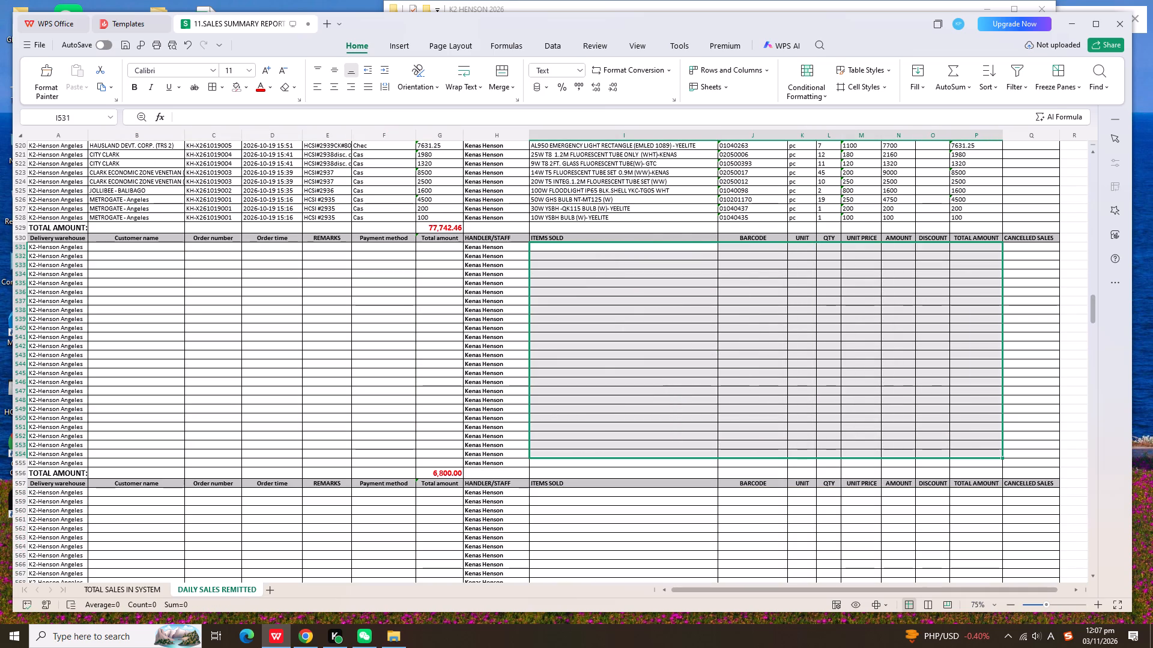
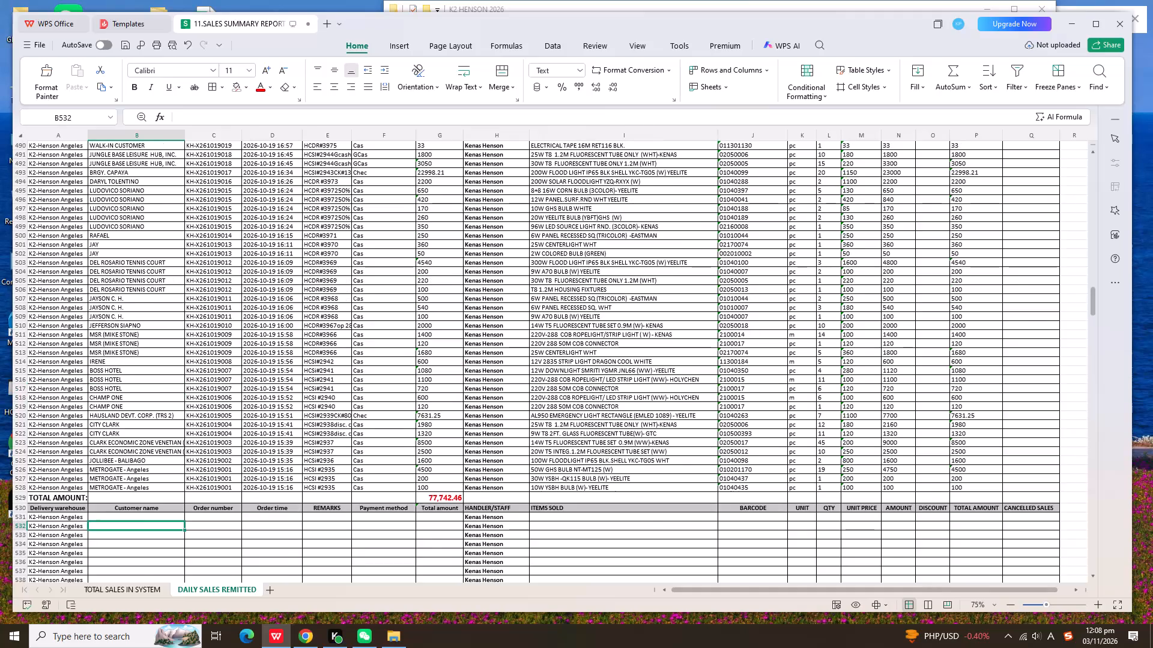
Clear the 19 October block's customer and order entries in B488:G528 and its item details in I488:P528.
scroll(270, 195, up, 4)
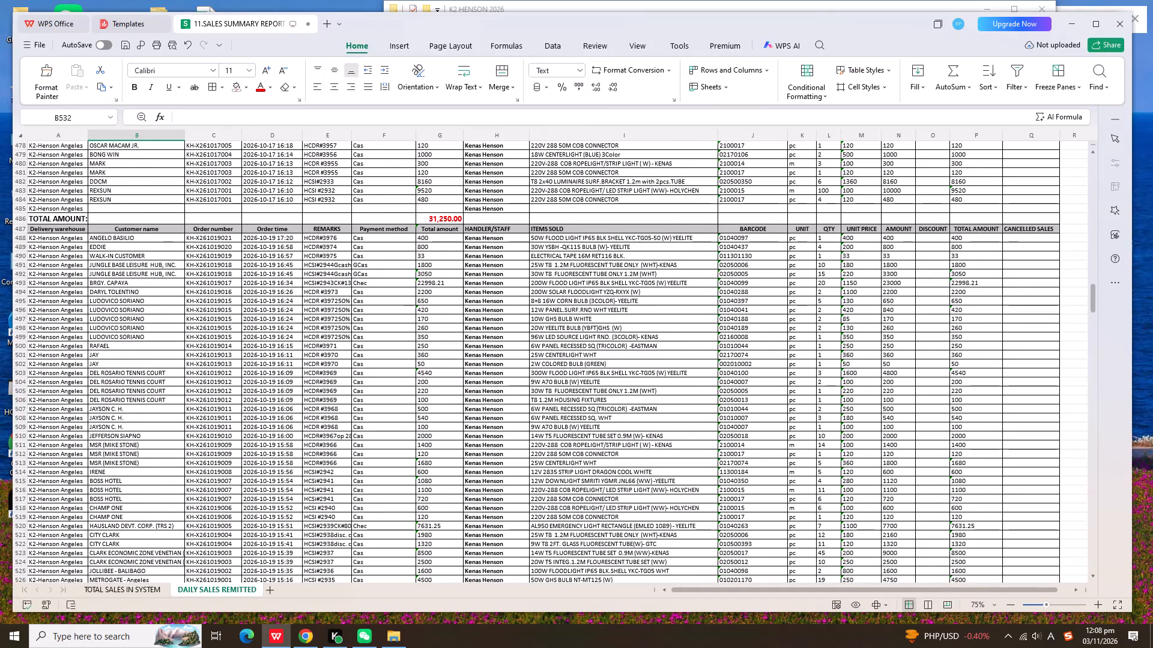
scroll(177, 239, down, 2)
drag(171, 166, 449, 532)
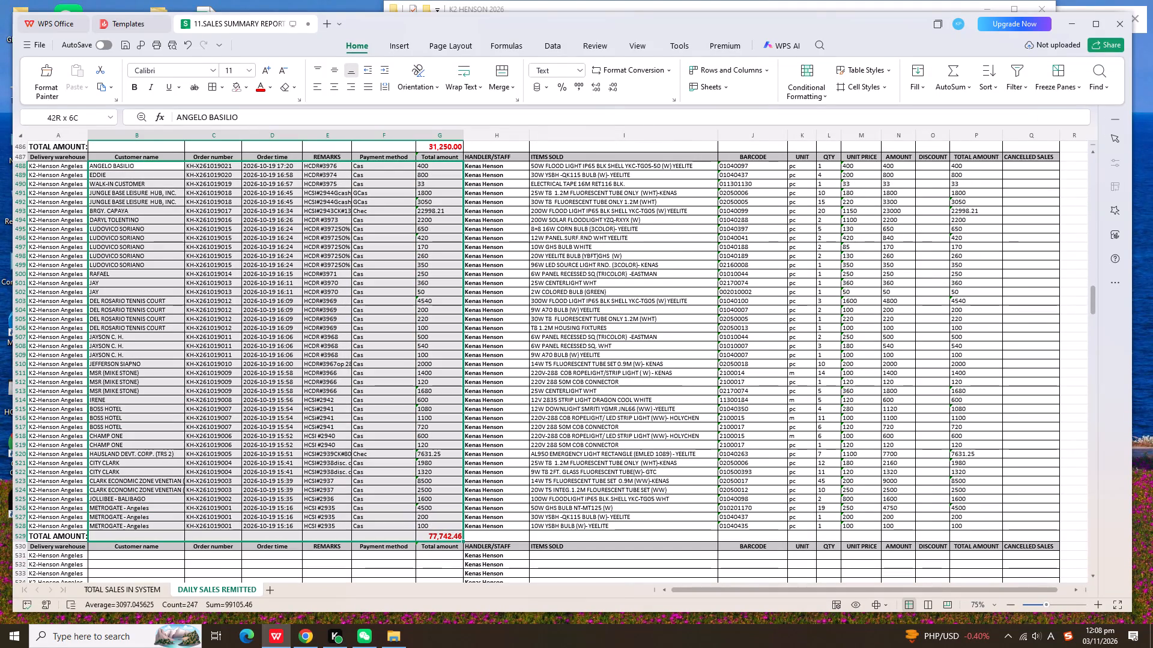
drag(449, 532, 449, 526)
key(Delete)
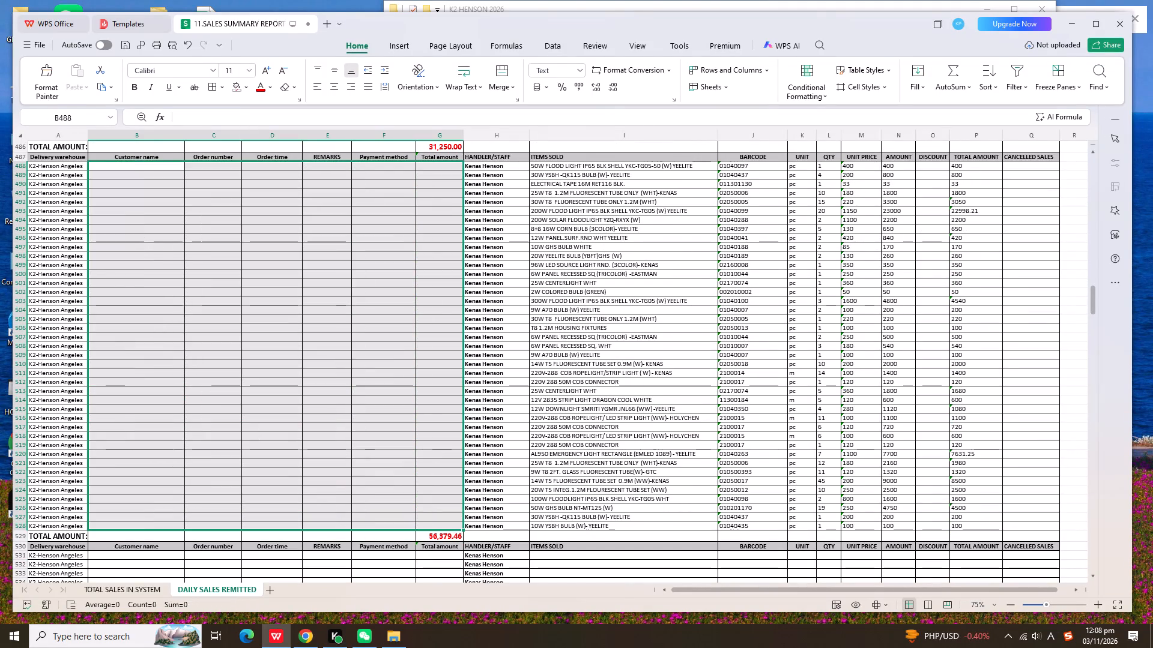
drag(663, 166, 969, 529)
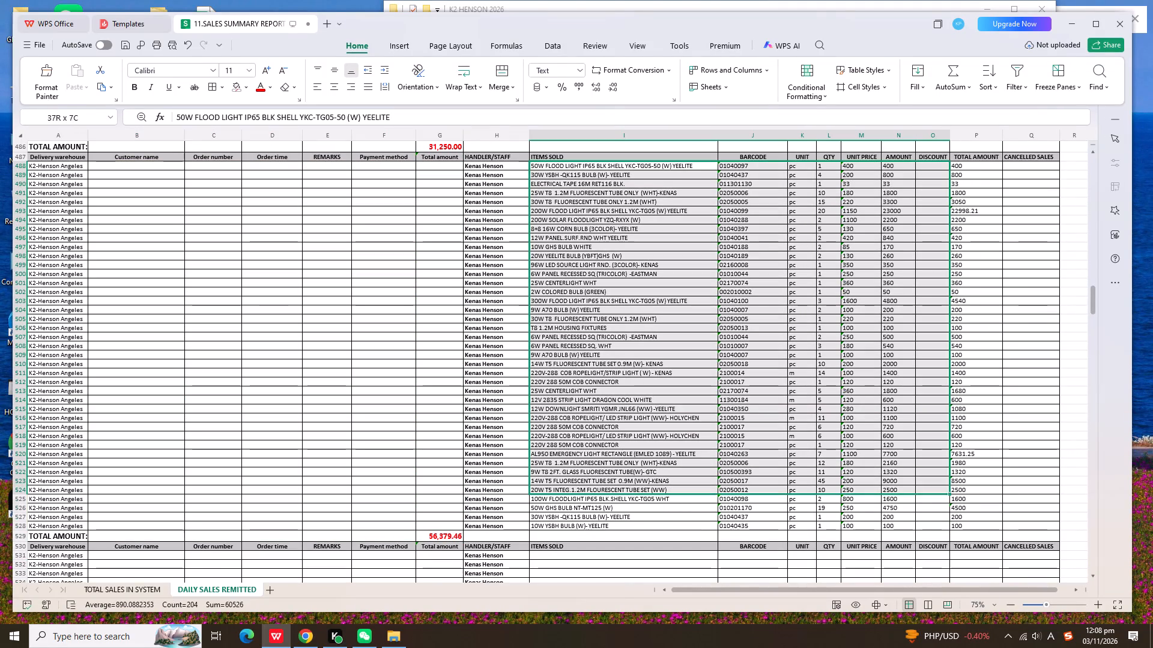
drag(969, 529, 970, 530)
key(Delete)
Clear the 17 October block's customer and order entries in B467:G484 and its item details in I467:P485.
scroll(699, 366, up, 10)
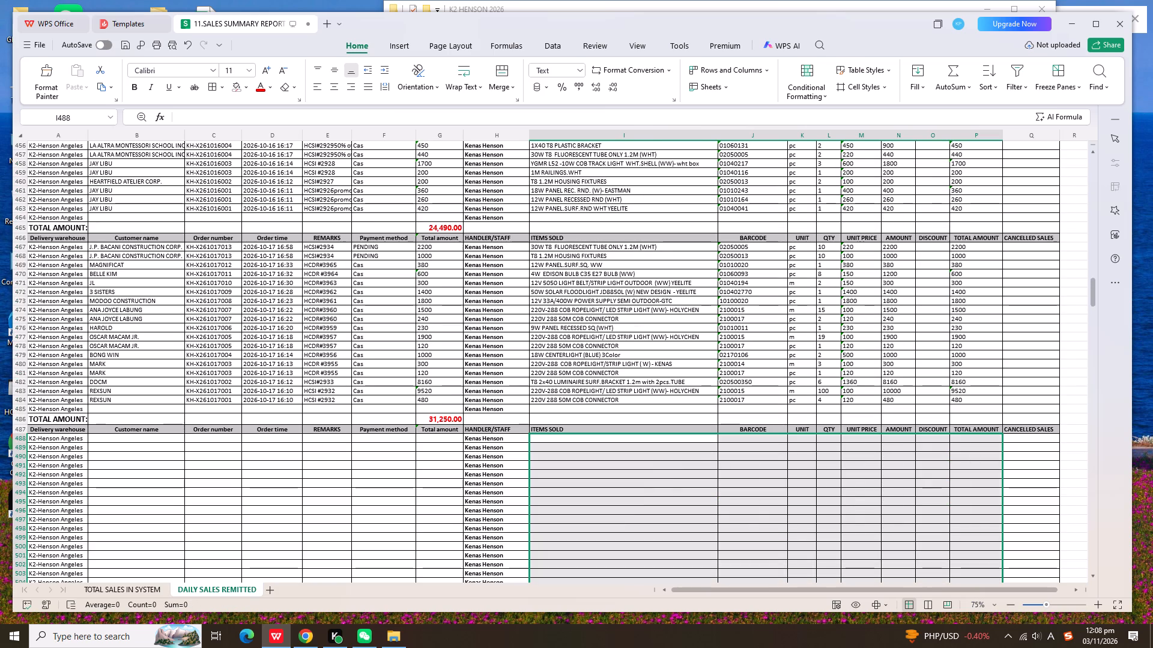
drag(181, 246, 449, 399)
key(Delete)
drag(603, 245, 976, 412)
key(Delete)
Clear the 16 October block's customer and order entries in B433:G463 and its item details in I433:P463.
scroll(528, 307, up, 6)
scroll(295, 244, up, 4)
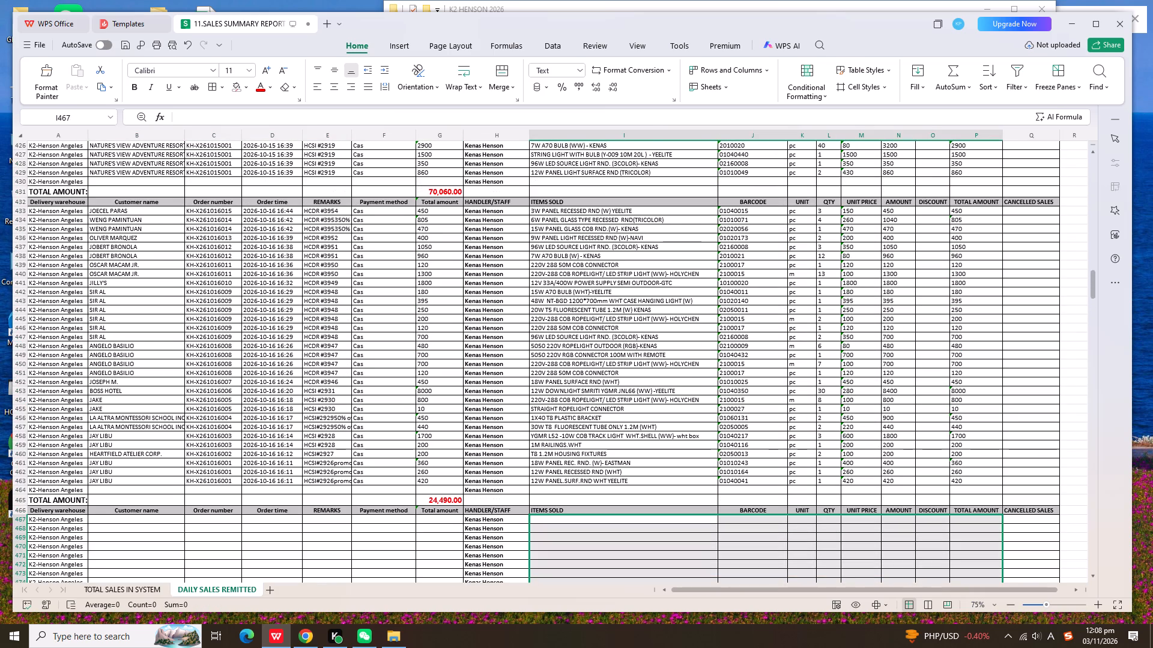
drag(161, 212, 430, 480)
key(Delete)
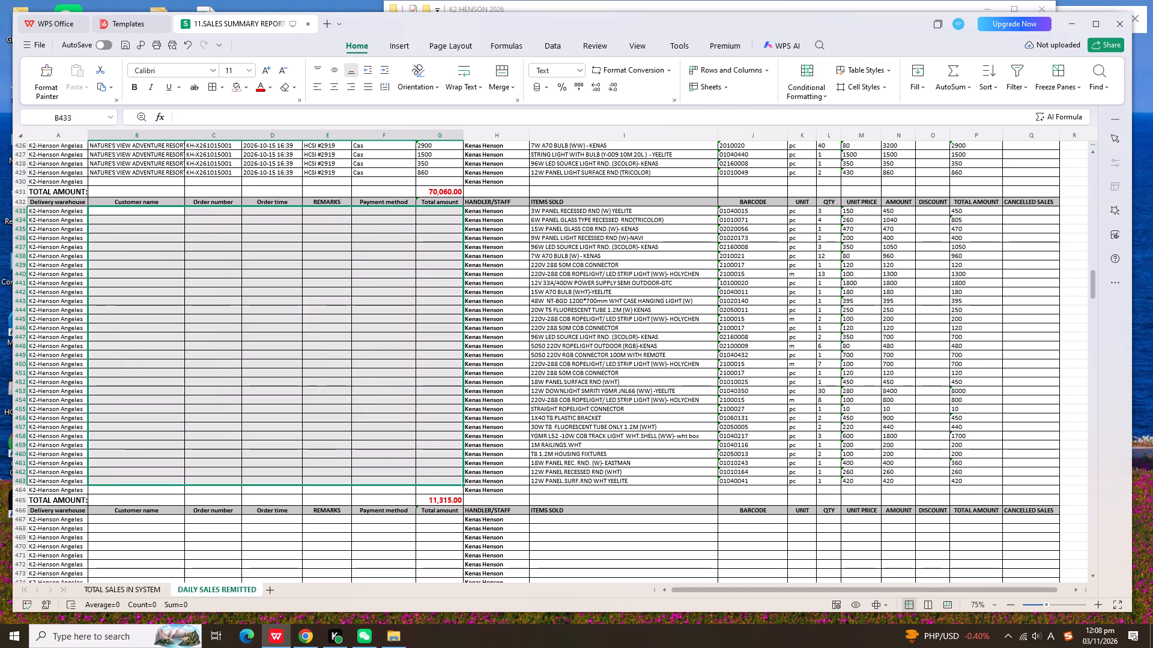
drag(618, 209, 974, 475)
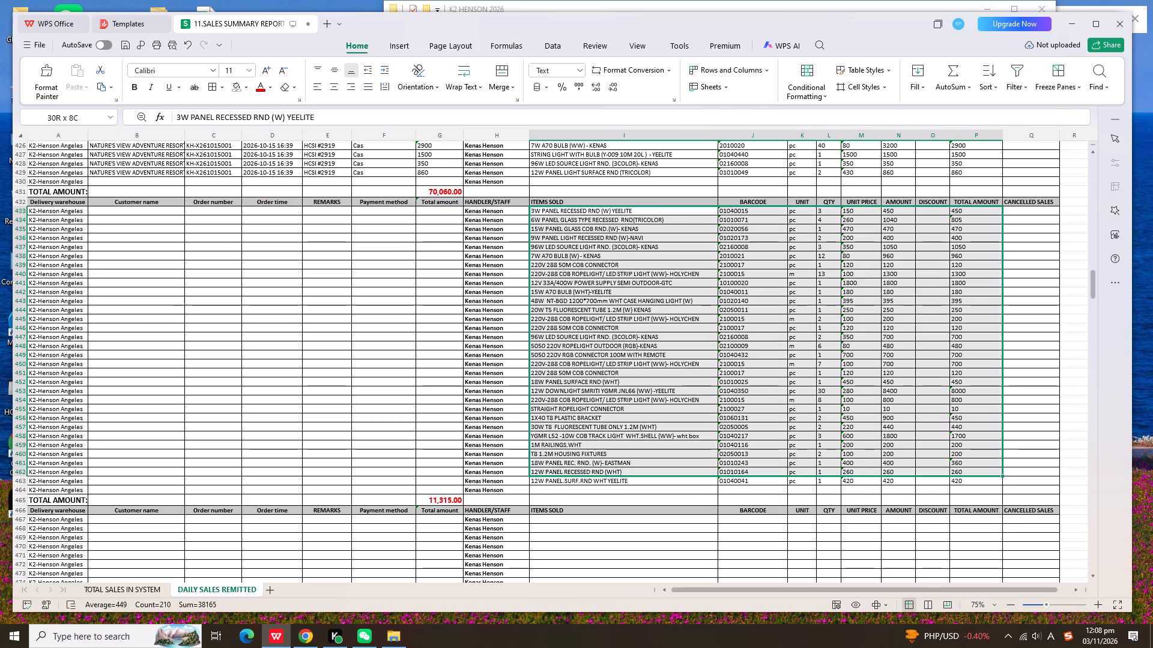
drag(974, 475, 976, 484)
key(Delete)
Clear the 15 October block's customer and order entries in B388:G429 and its item details in I388:P430.
scroll(542, 404, up, 11)
scroll(172, 239, up, 3)
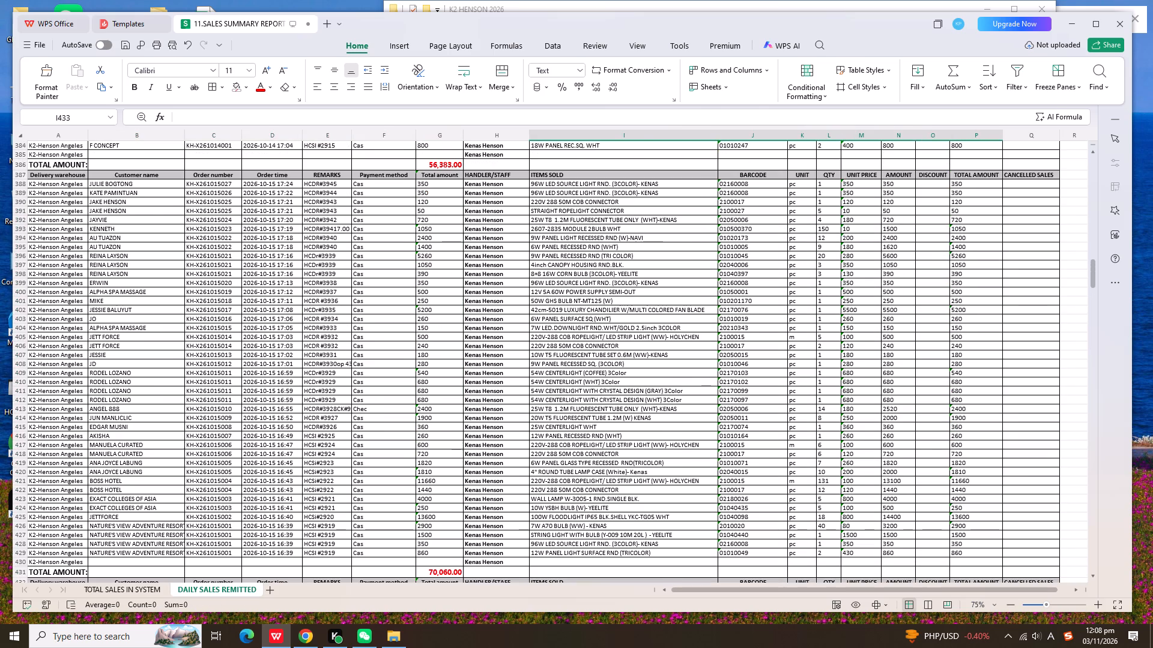
drag(163, 182, 423, 557)
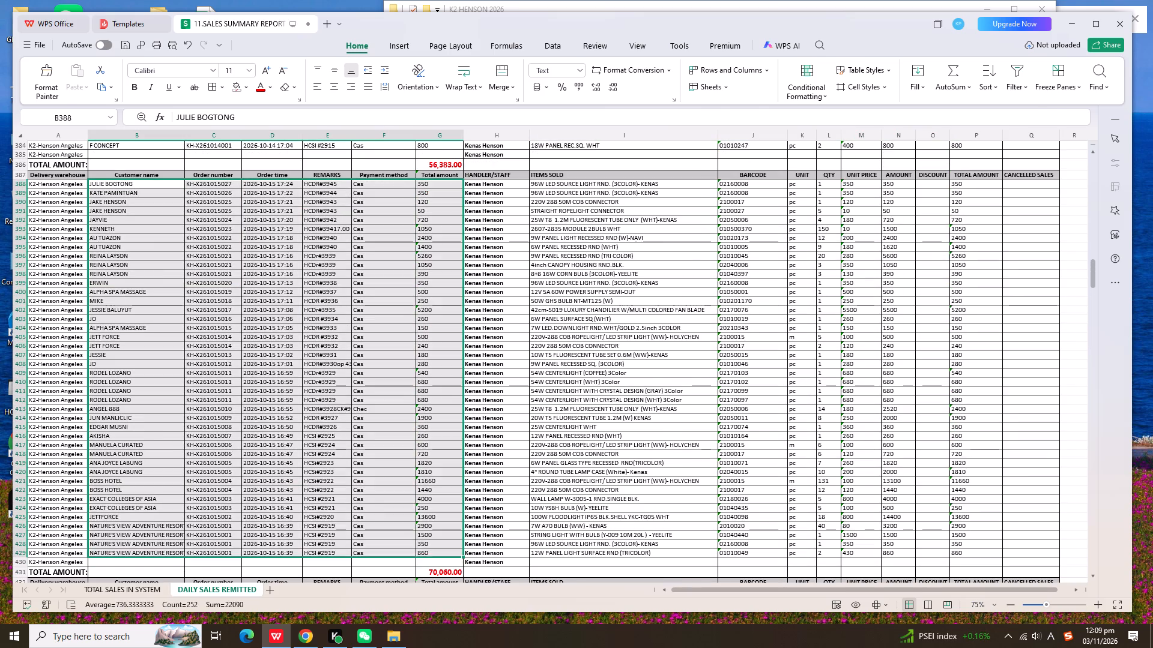
key(Delete)
drag(663, 183, 954, 529)
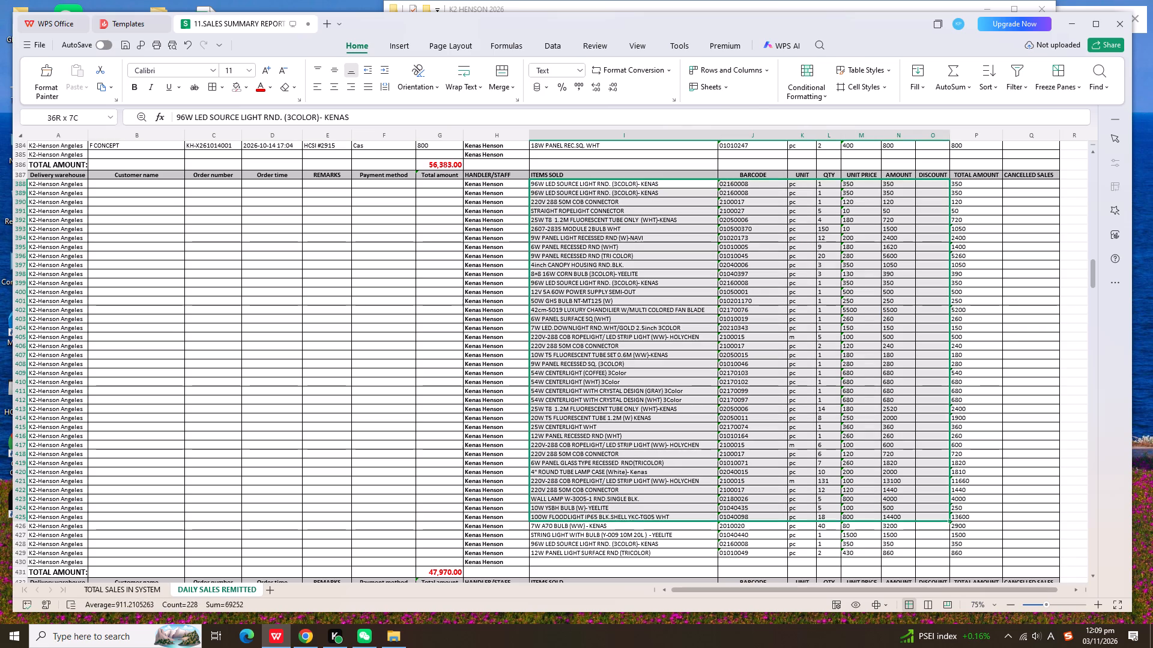
drag(954, 529, 973, 559)
key(Delete)
Clear the 14 October block's customer and order entries in B358:G384 and its item details in I358:P385.
scroll(596, 400, up, 12)
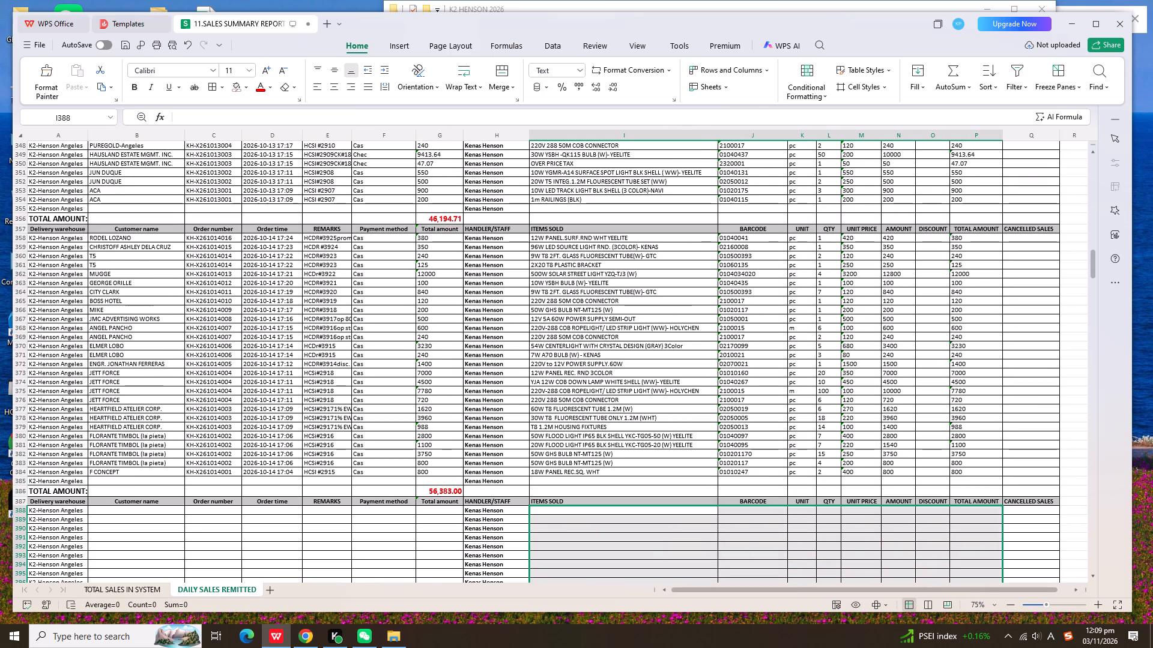
drag(148, 235, 431, 470)
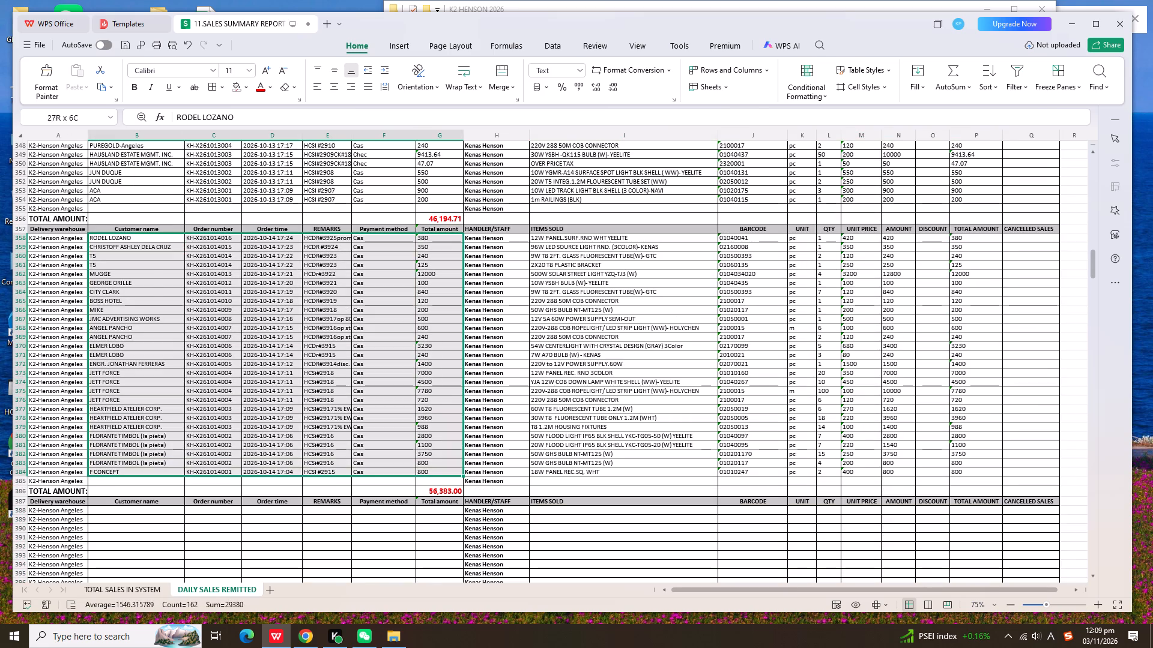
drag(431, 470, 431, 471)
key(Delete)
drag(634, 239, 973, 479)
key(Delete)
Clear the 13 October block's customer and order entries in B318:G354 and its item details in I318:P355.
scroll(749, 387, up, 9)
scroll(454, 277, up, 3)
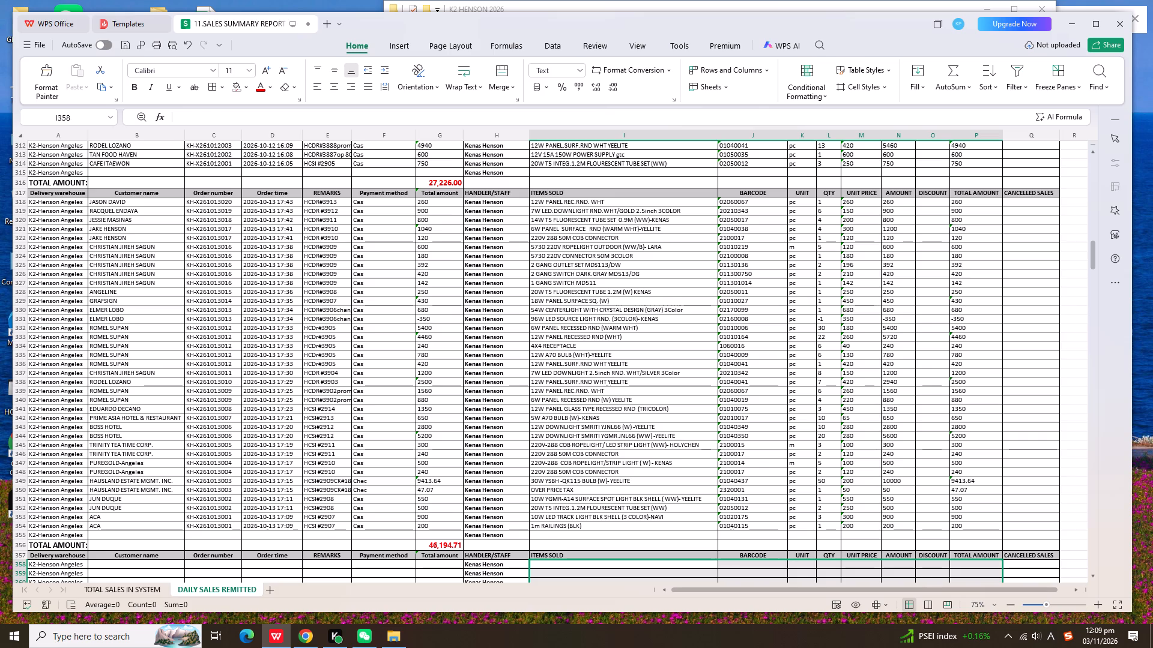
drag(172, 202, 434, 529)
key(Delete)
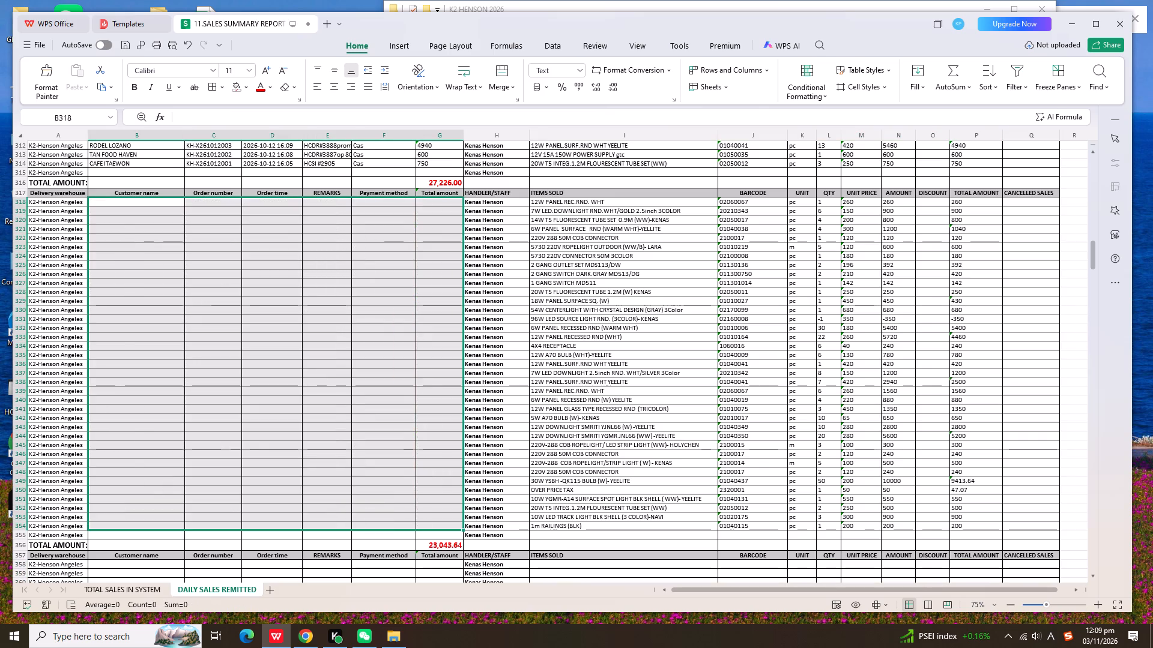
drag(668, 199, 966, 536)
key(Delete)
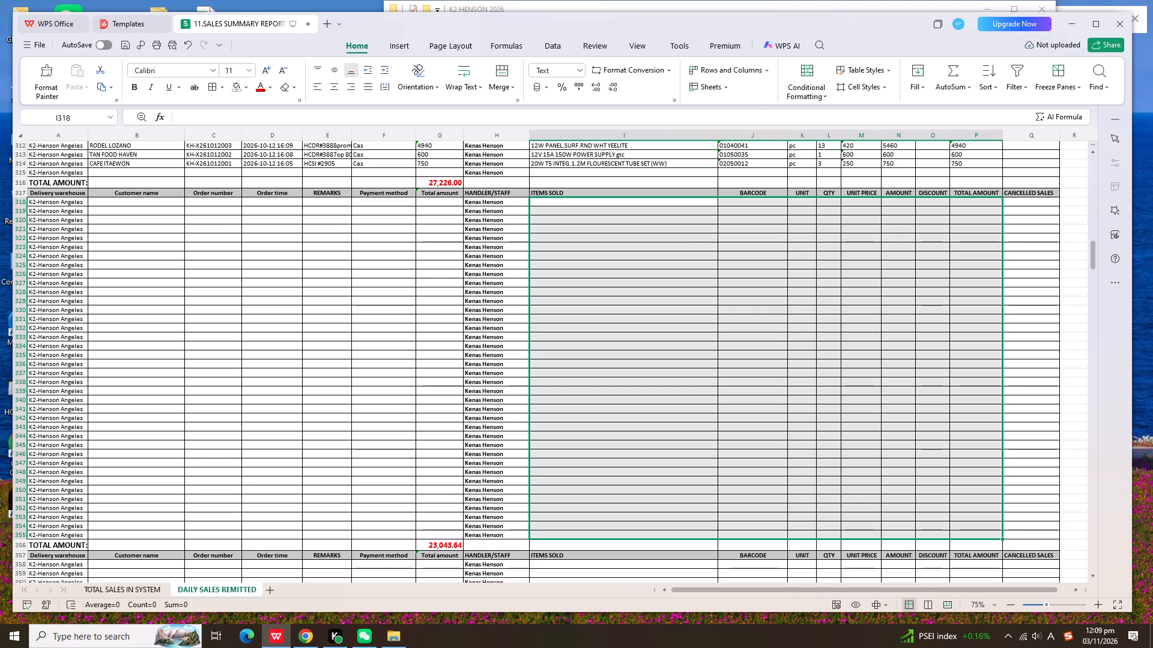
Clear the 12 October block's customer and order entries in B293:G314 and its item details in I293:P315.
scroll(485, 315, up, 10)
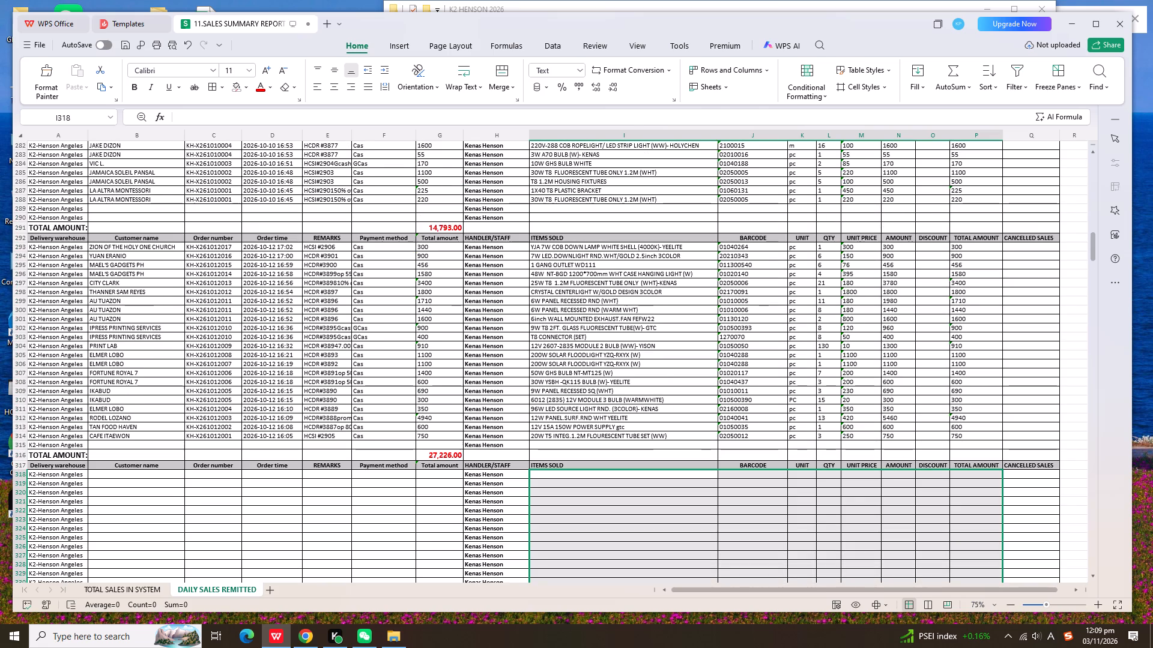
drag(166, 244, 452, 440)
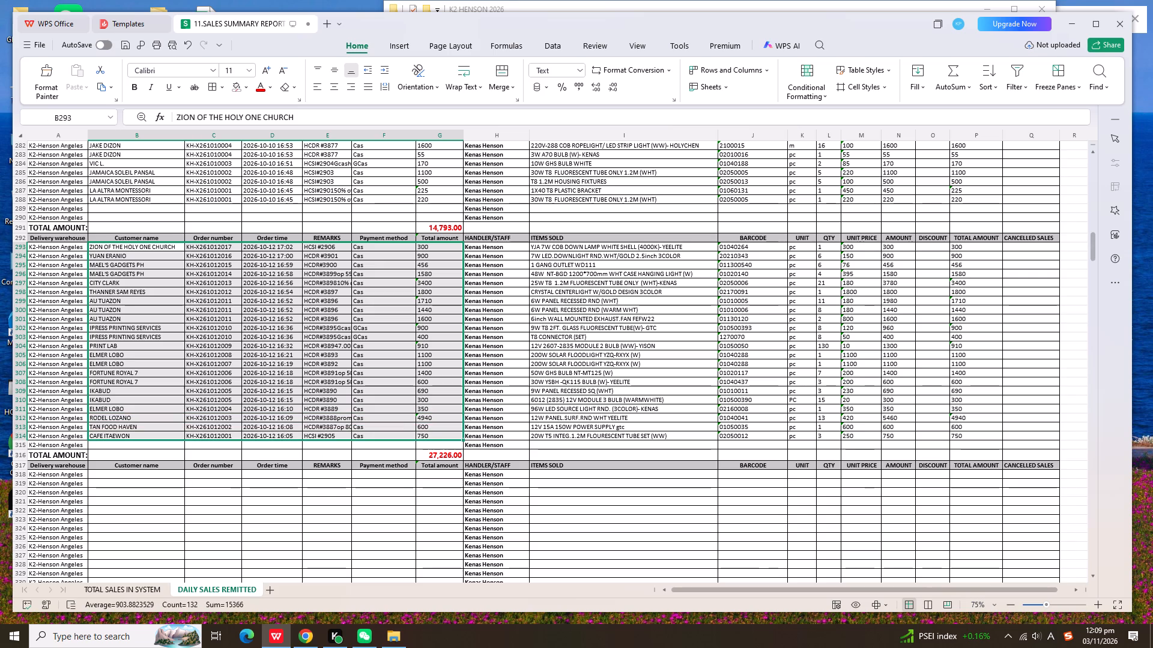
key(Delete)
drag(662, 244, 913, 404)
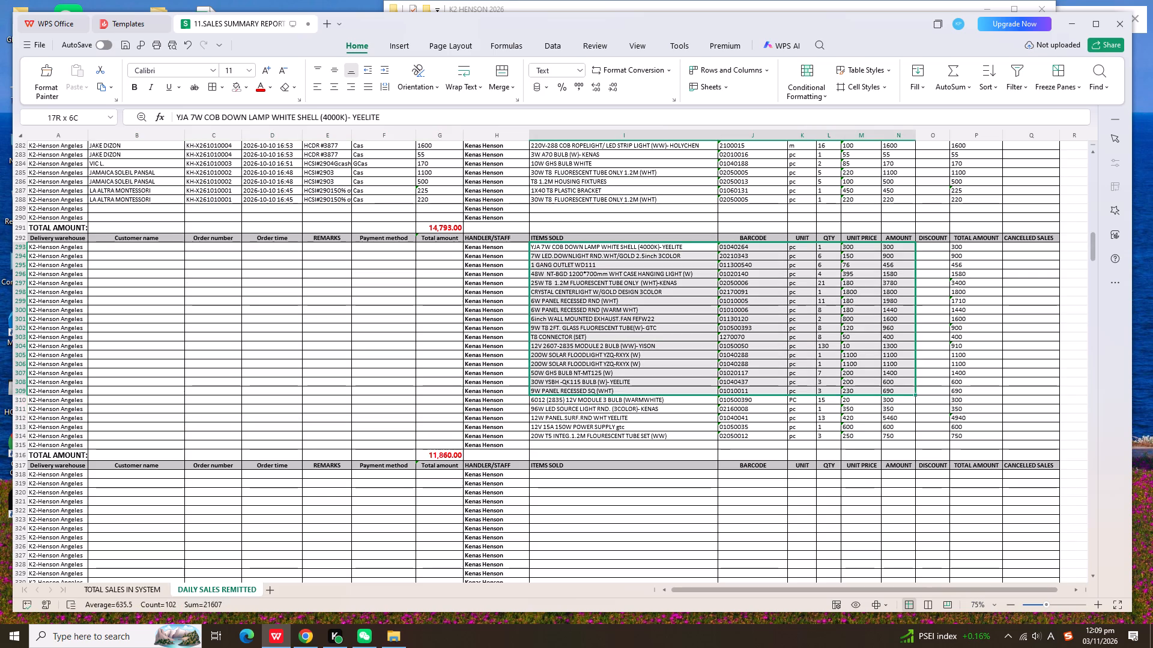
drag(913, 404, 976, 446)
key(Delete)
Clear the 10 October block's customer and order entries in B264:G289 and its item details in I264:P288.
scroll(629, 313, up, 11)
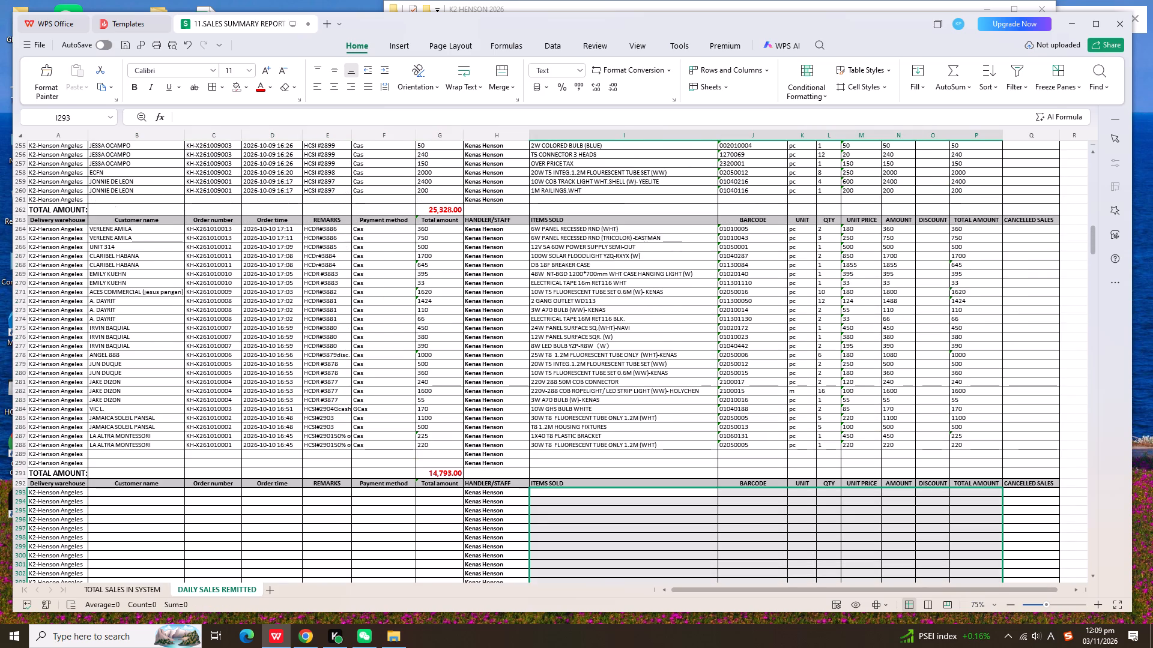
drag(174, 227, 438, 458)
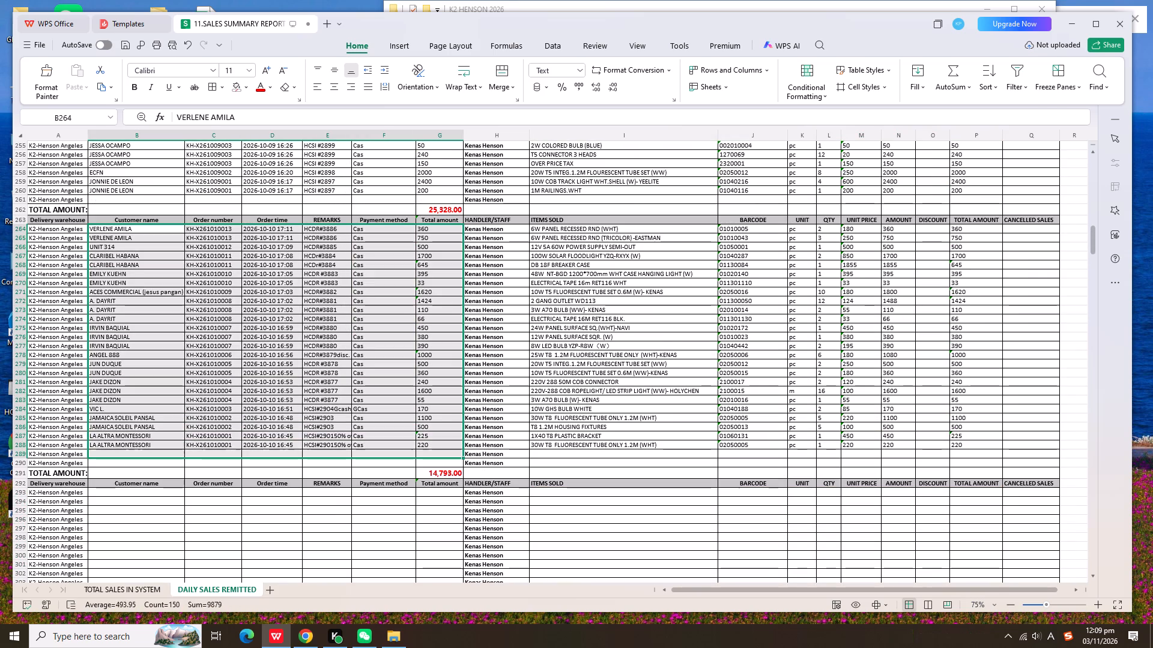
key(Delete)
drag(643, 229, 963, 446)
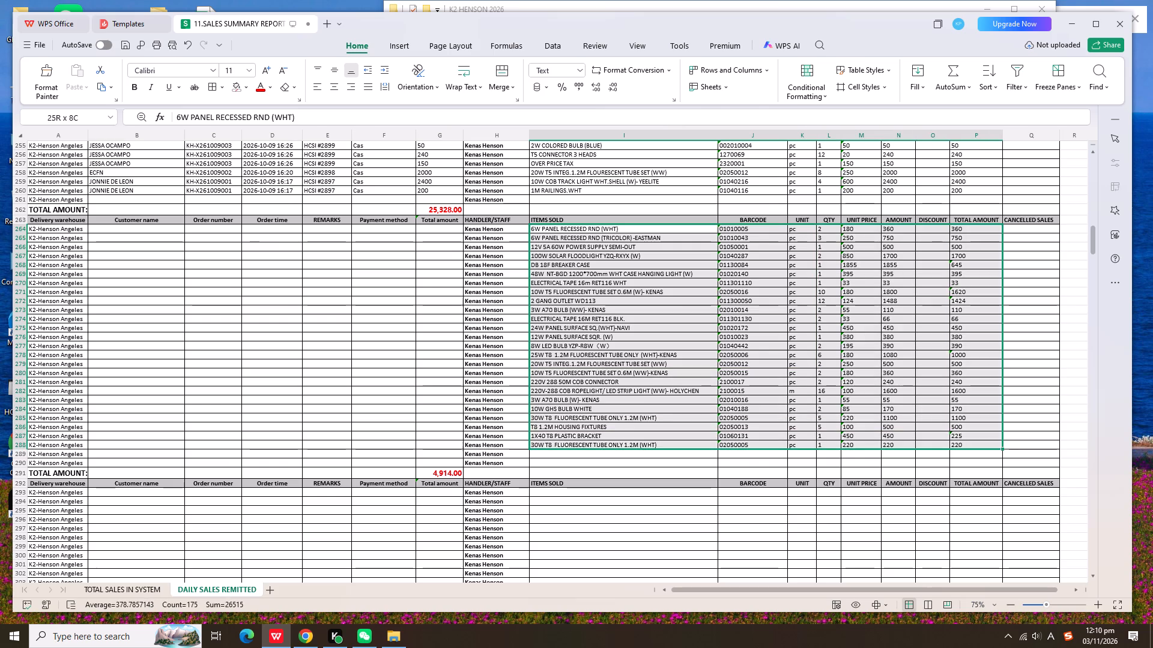
drag(963, 446, 963, 447)
key(Delete)
Clear the 9 October block's customer and order entries in B232:G260 and its item details in I232:P260.
scroll(781, 361, up, 10)
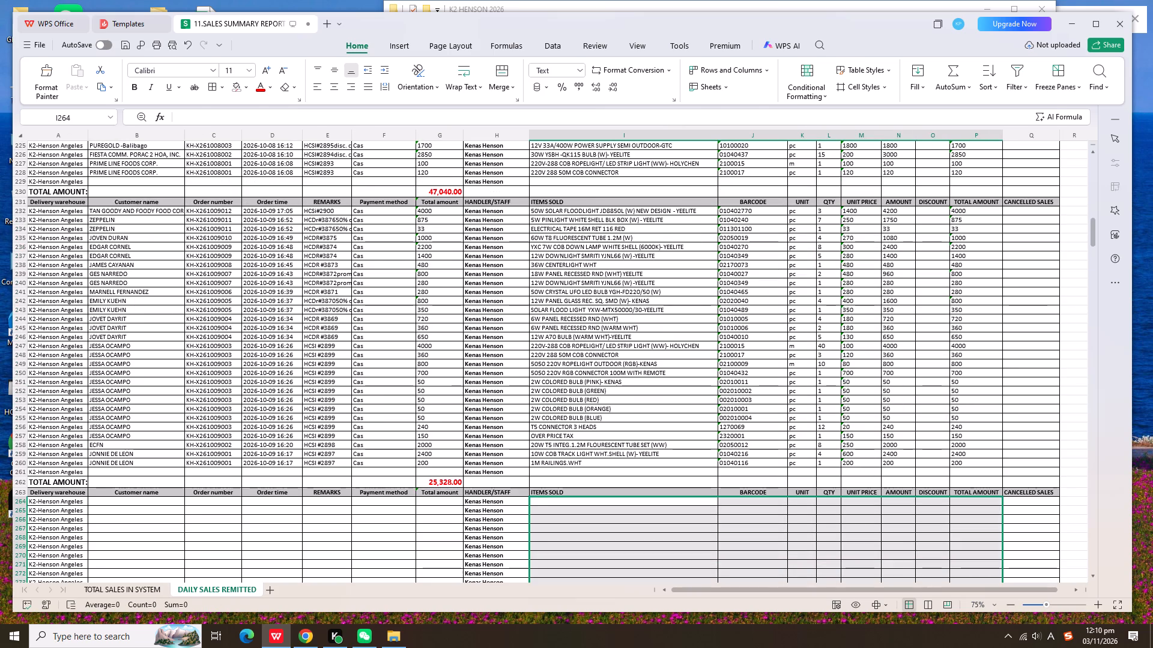
drag(169, 211, 448, 467)
key(Delete)
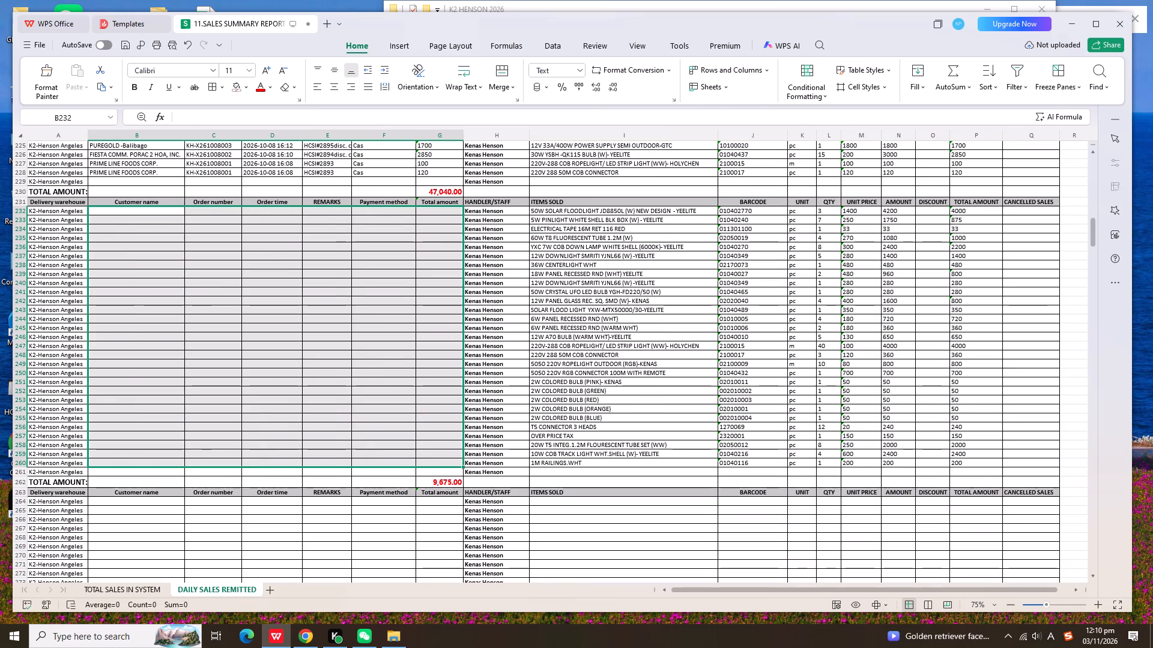
drag(674, 210, 961, 466)
key(Delete)
Clear the 8 October block's customer and order entries in B210:G228 and its item details in I210:P228.
scroll(602, 302, up, 6)
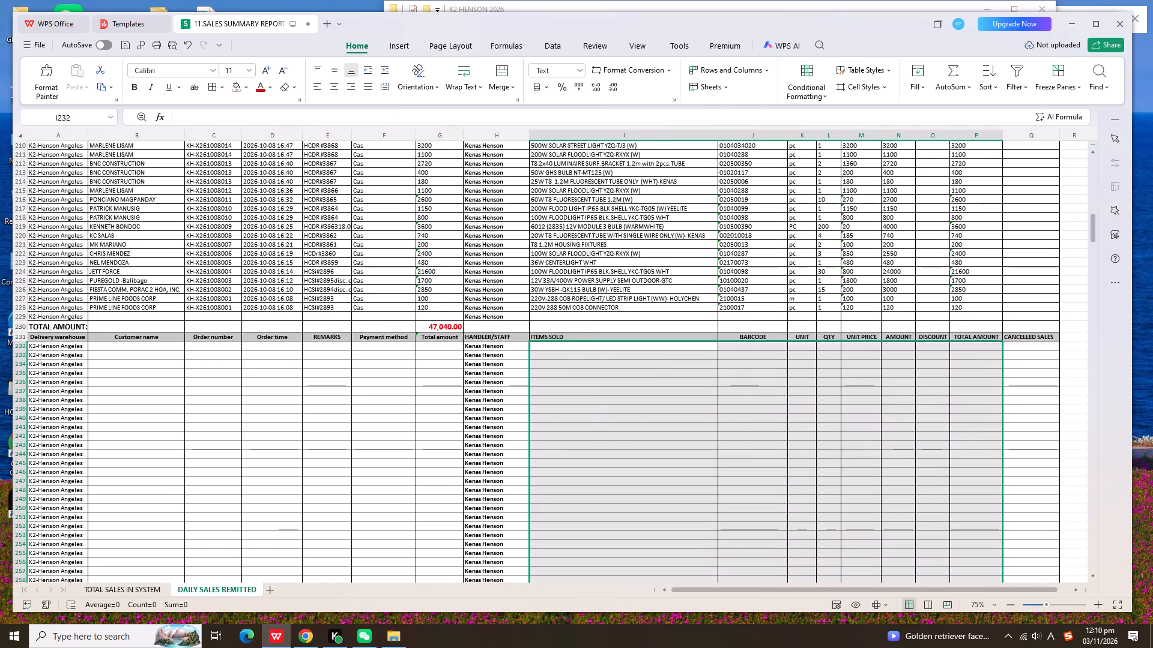
scroll(597, 300, up, 4)
drag(170, 254, 439, 416)
key(Delete)
drag(706, 254, 706, 257)
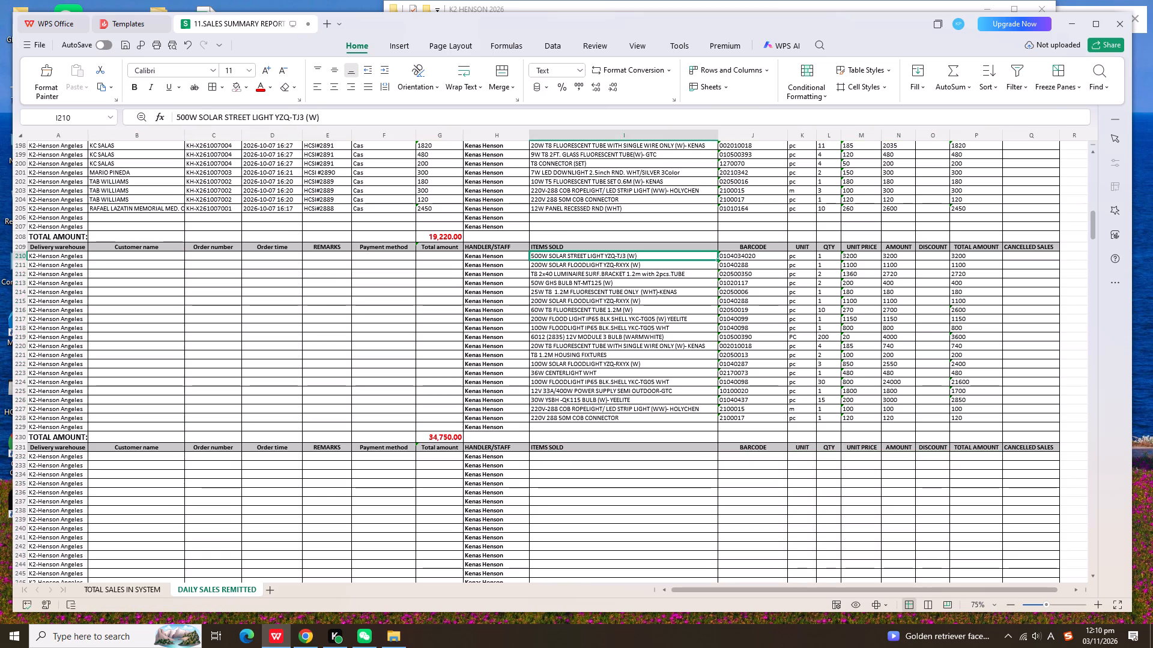
drag(706, 257, 955, 422)
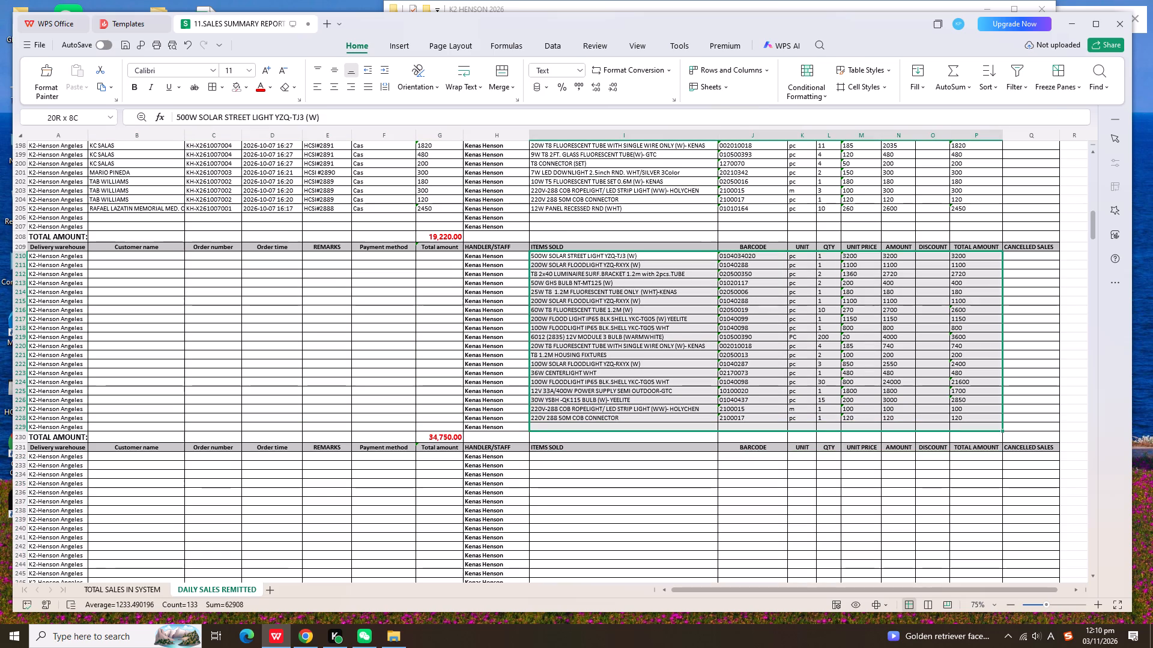
drag(955, 422, 965, 420)
key(Delete)
key(Delete)
Clear the 7 October block's customer and order entries in B180:G205 and its item details in columns I to P.
scroll(229, 278, up, 9)
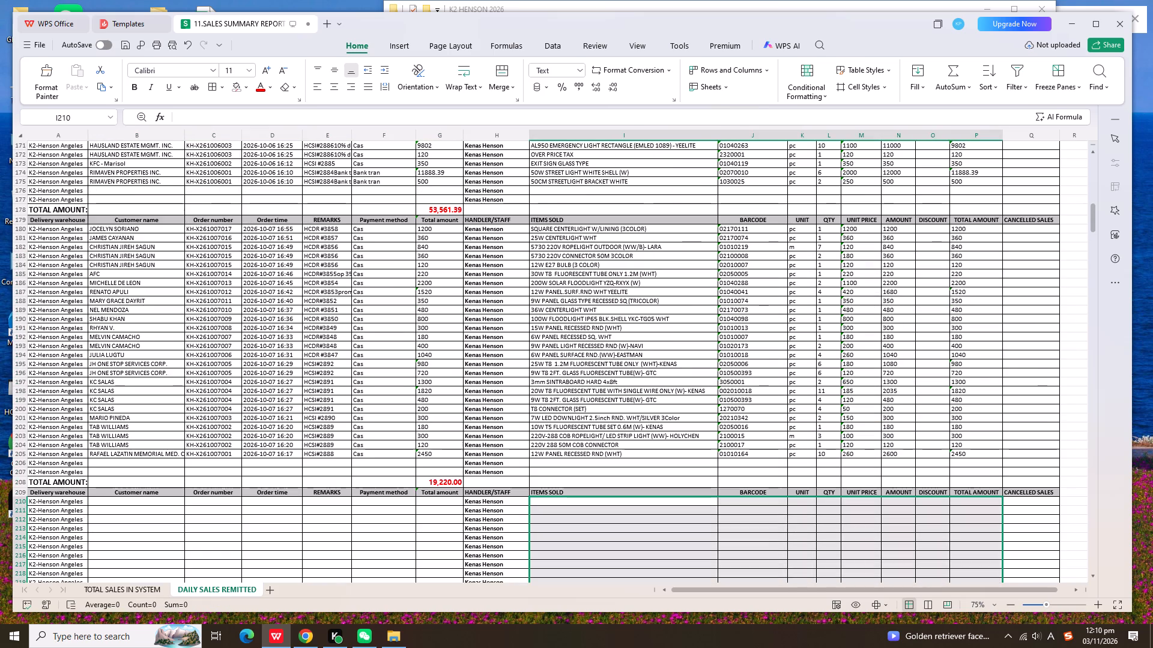
drag(144, 230, 434, 457)
key(Delete)
drag(647, 230, 960, 442)
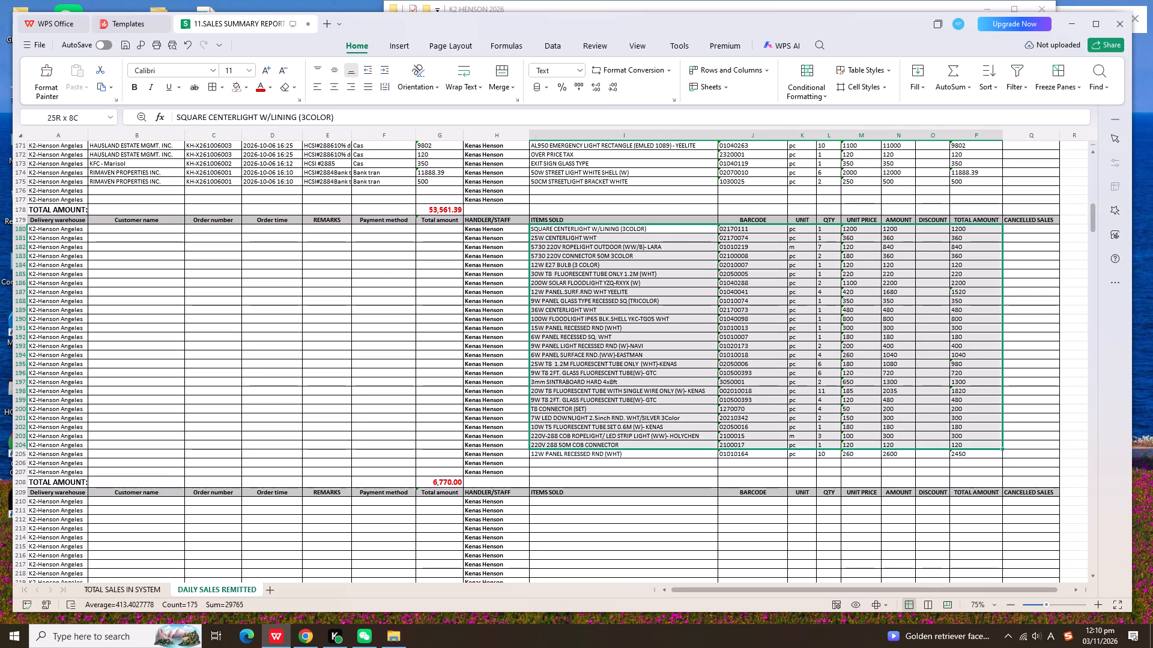
drag(960, 442, 968, 459)
key(Delete)
scroll(682, 359, up, 11)
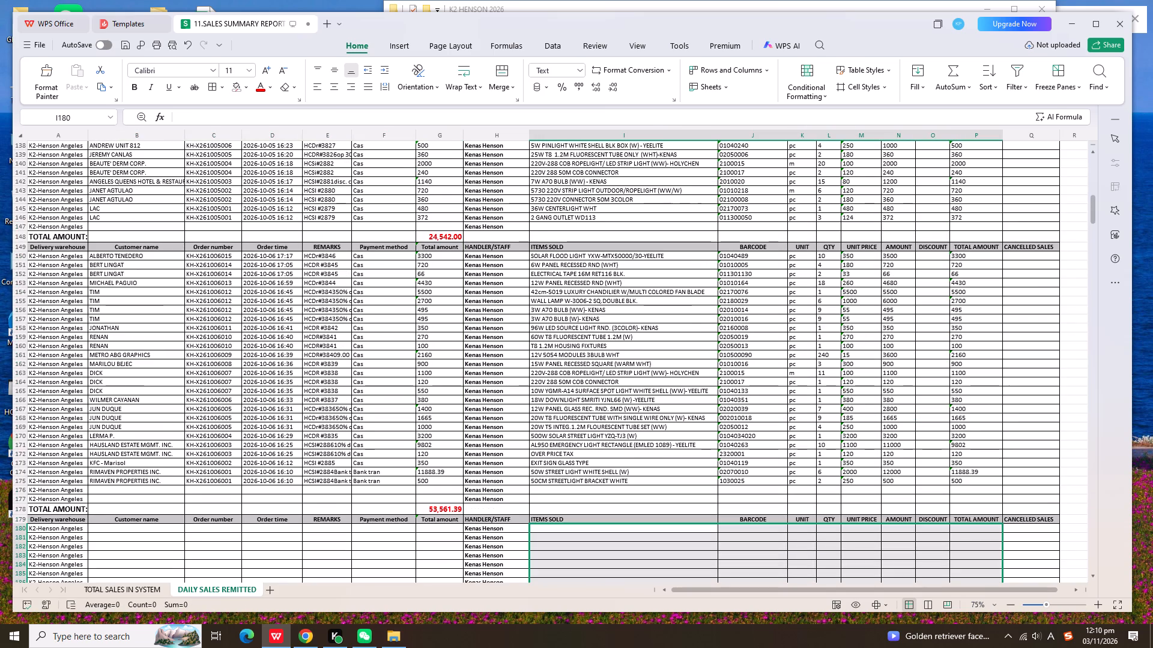
Switch to Weixin and send the open chat's contact the message "pyari mune mu payroll tska mune paulyan ini,mngalat ymung virus na keni eh".
click(372, 637)
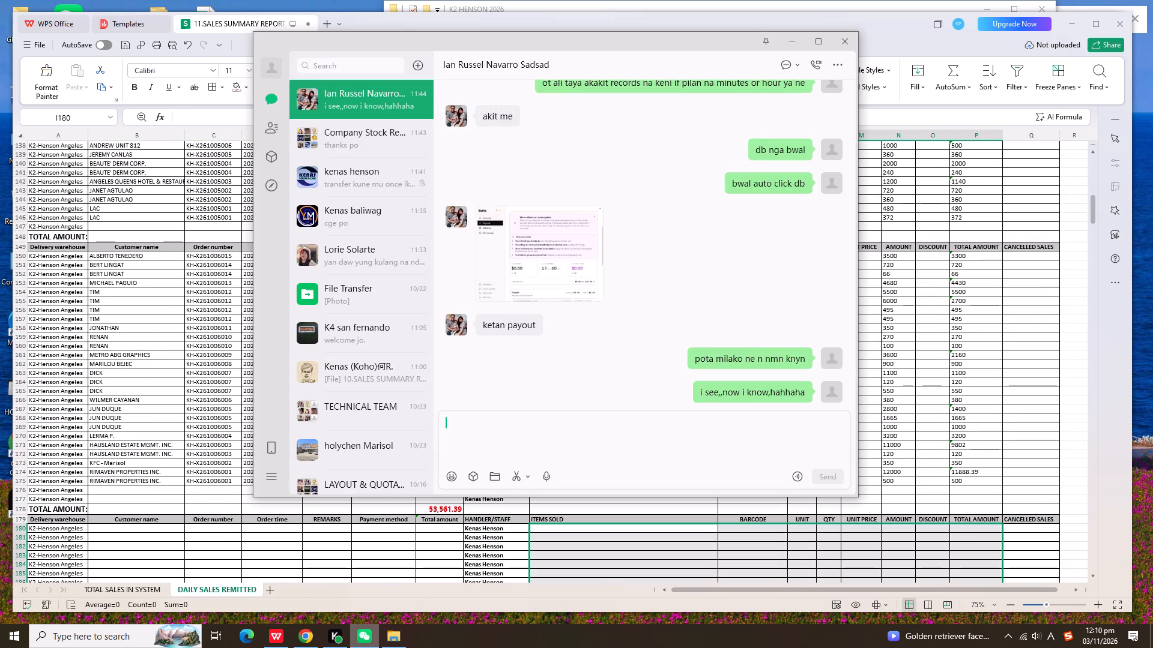
click(485, 435)
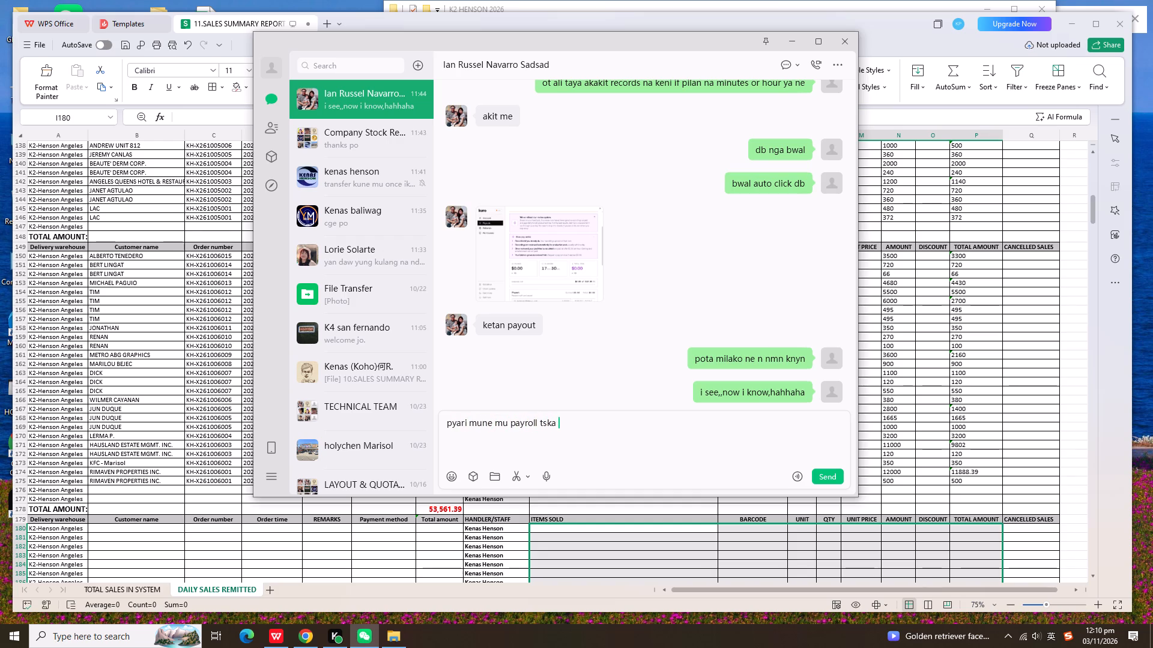
text(paulyan ini,)
text(mngala)
text(t ymung vir)
text(us na keni eh)
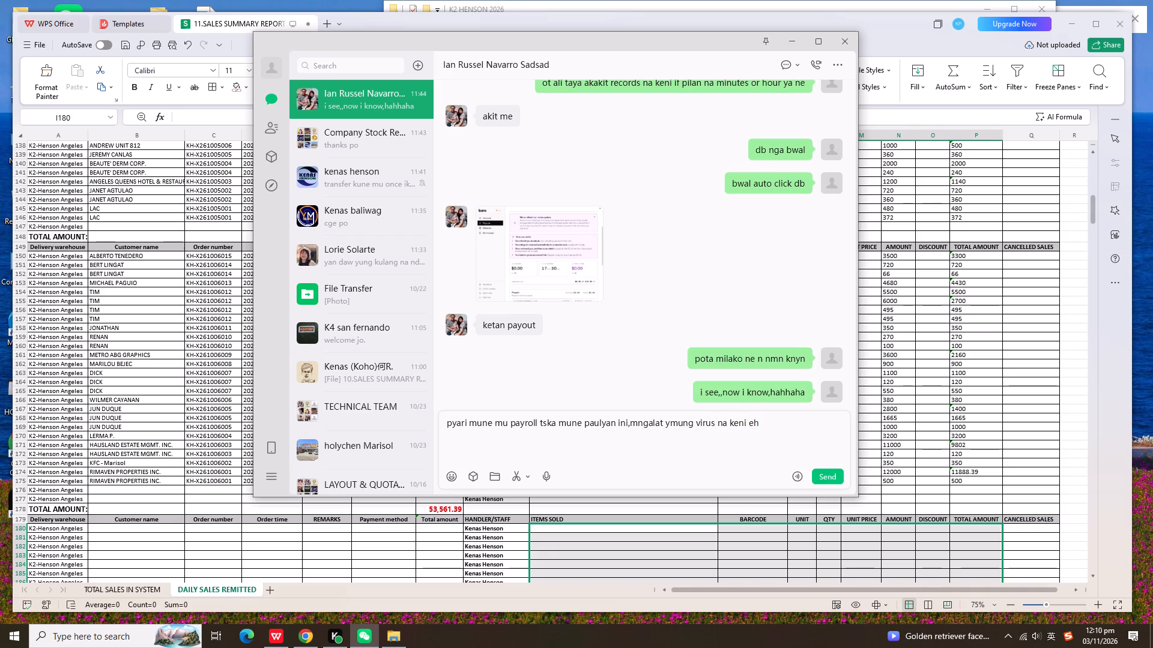
key(Return)
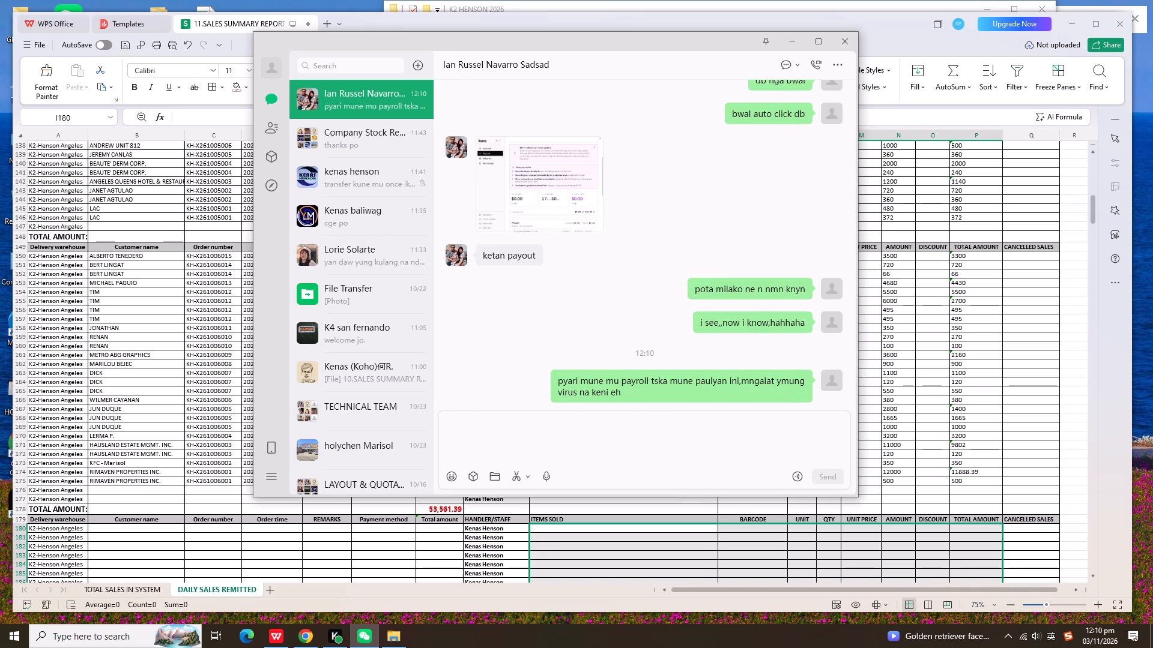
Back in the WPS workbook, clear the 6 October block's customer and order entries in B150:G176 and its item details in I150:P176.
drag(150, 257, 431, 489)
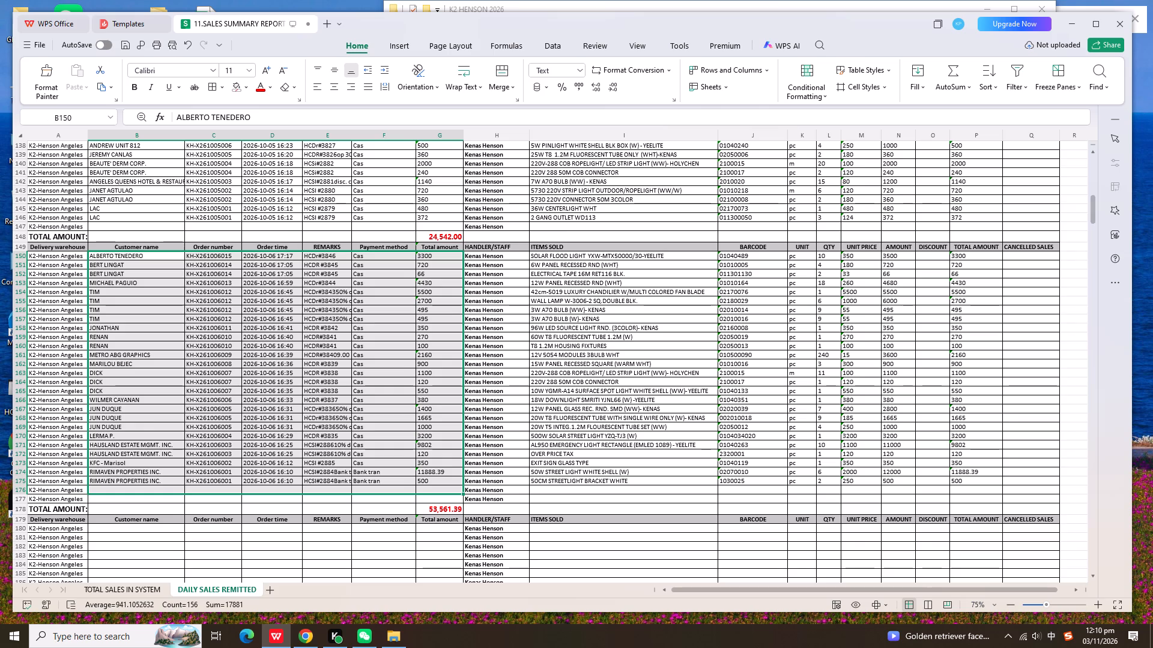
key(Delete)
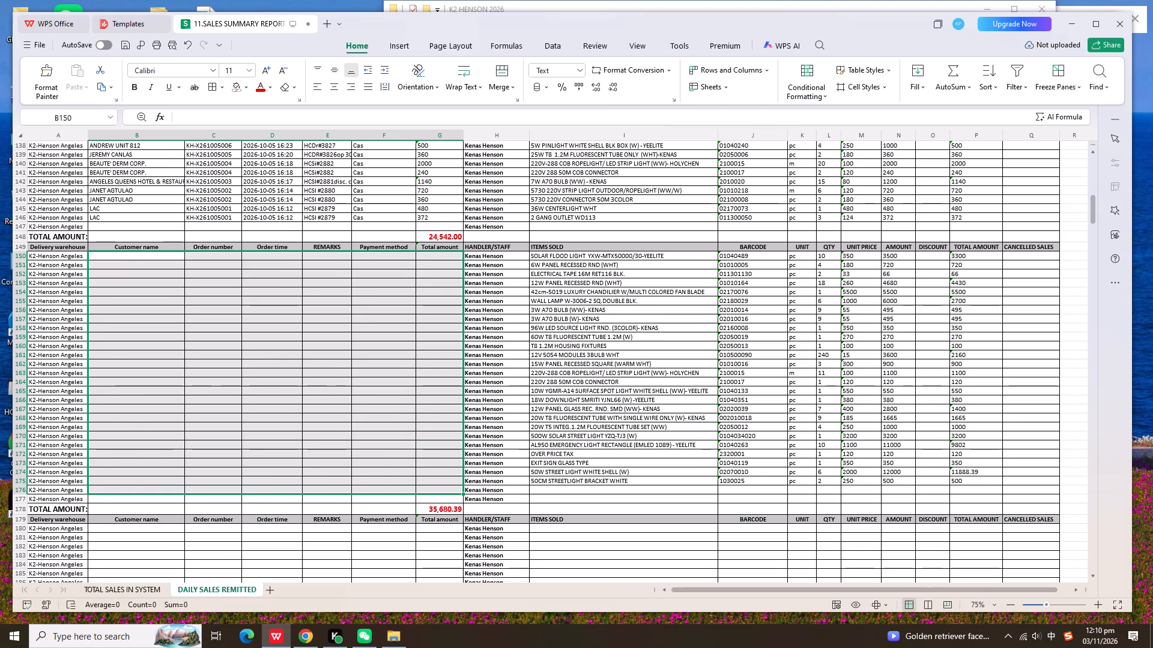
drag(618, 257, 986, 490)
key(Delete)
Clear the 5 October block's customer and order entries in B120:G147 and its item details in I120:P147.
scroll(799, 412, up, 10)
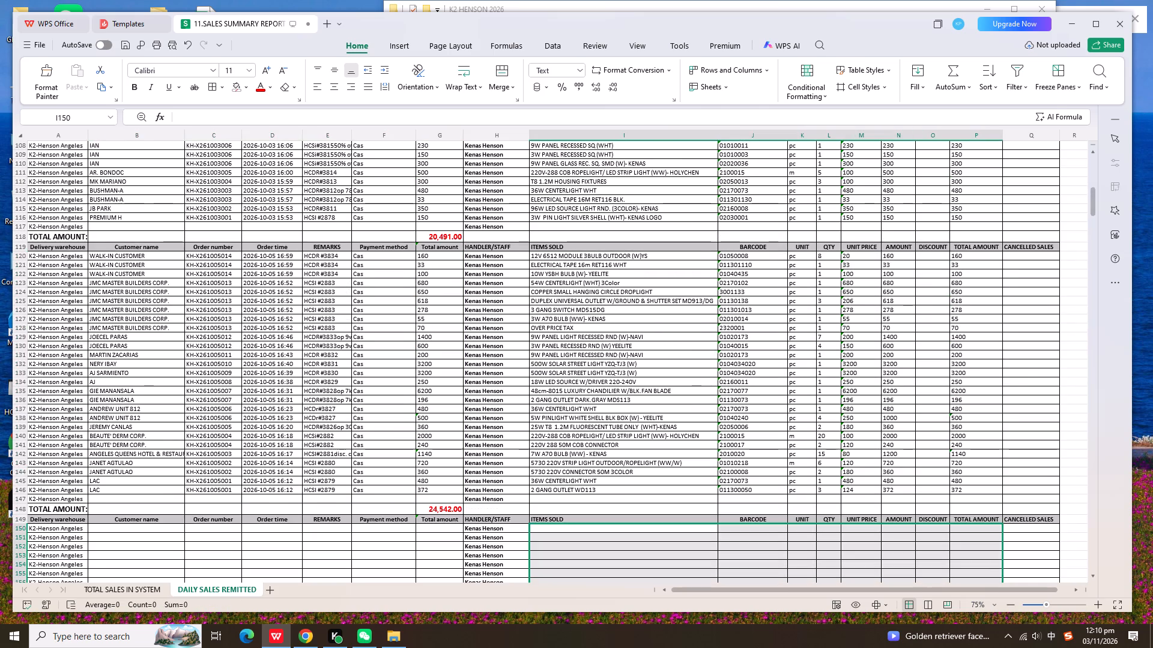
drag(166, 256, 419, 488)
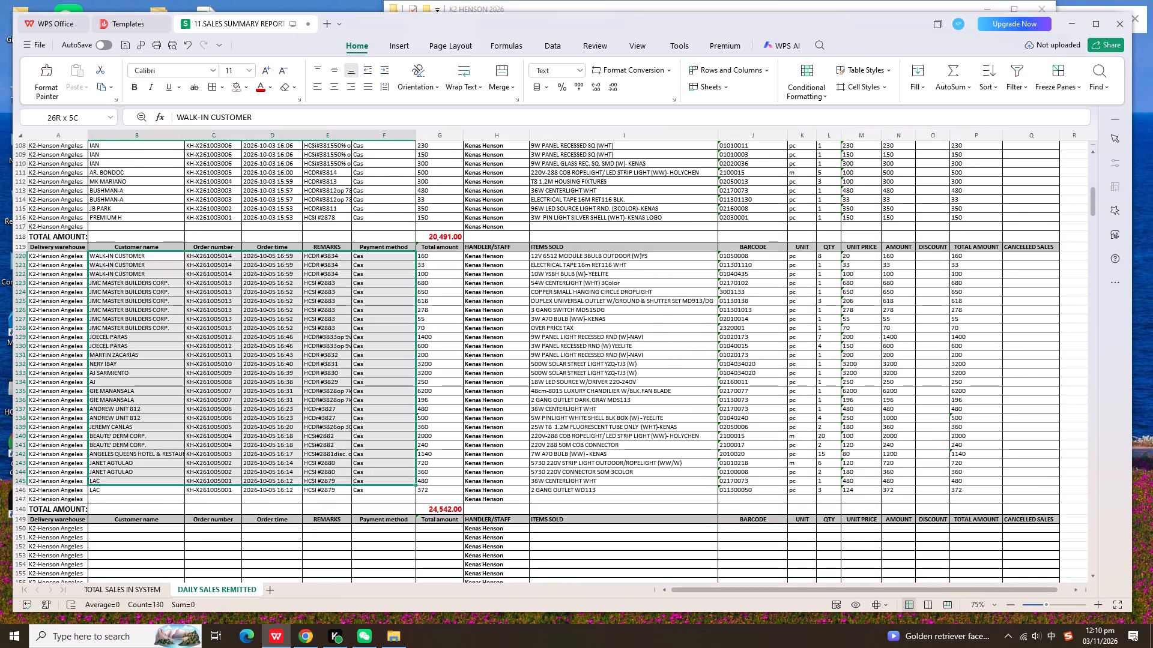
drag(419, 488, 437, 496)
key(Delete)
drag(622, 254, 910, 458)
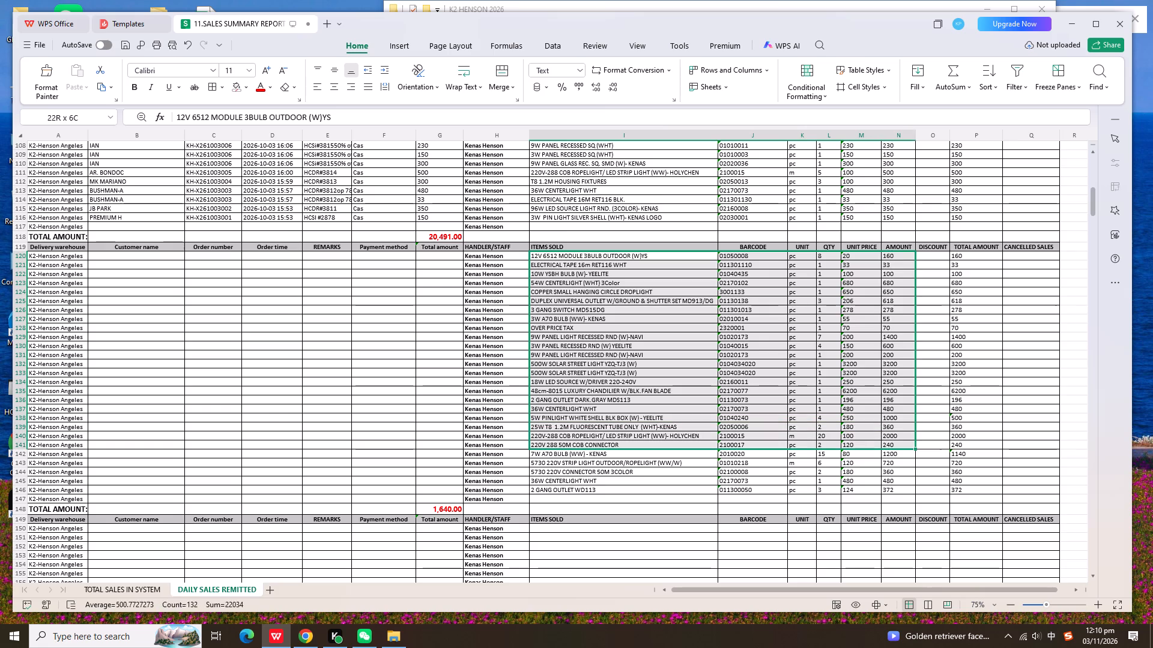
drag(910, 458, 979, 497)
key(Delete)
Clear the 3 October block's customer and order entries in B82:G116 and its item details in I82:P117.
scroll(640, 403, up, 10)
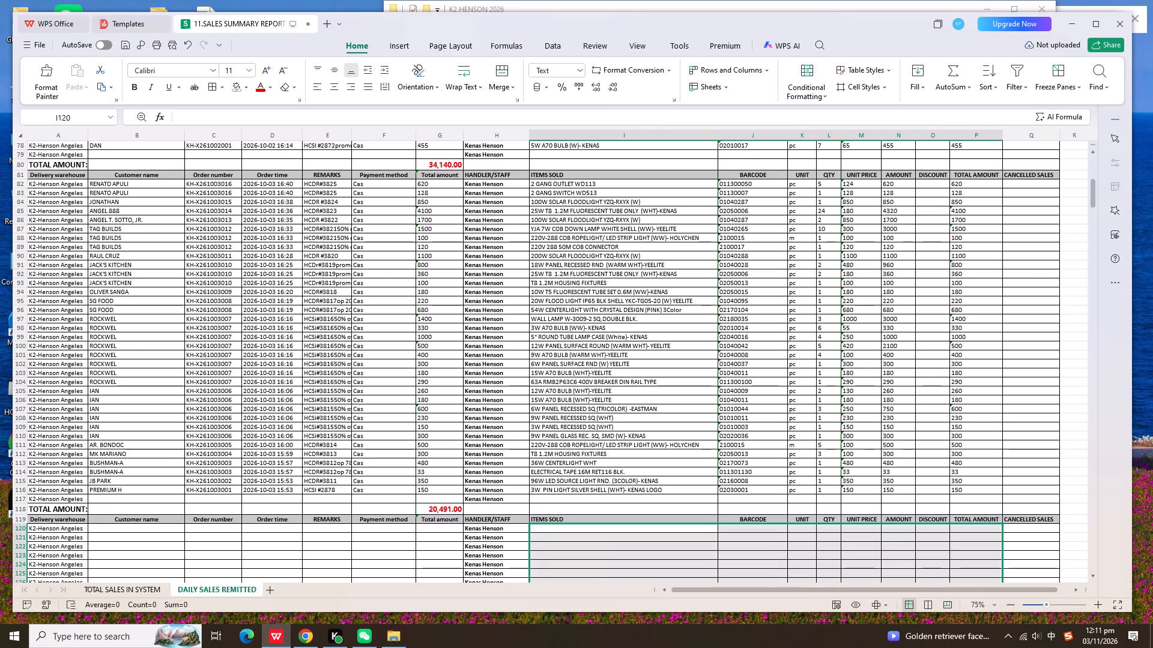
drag(171, 184, 440, 490)
key(Delete)
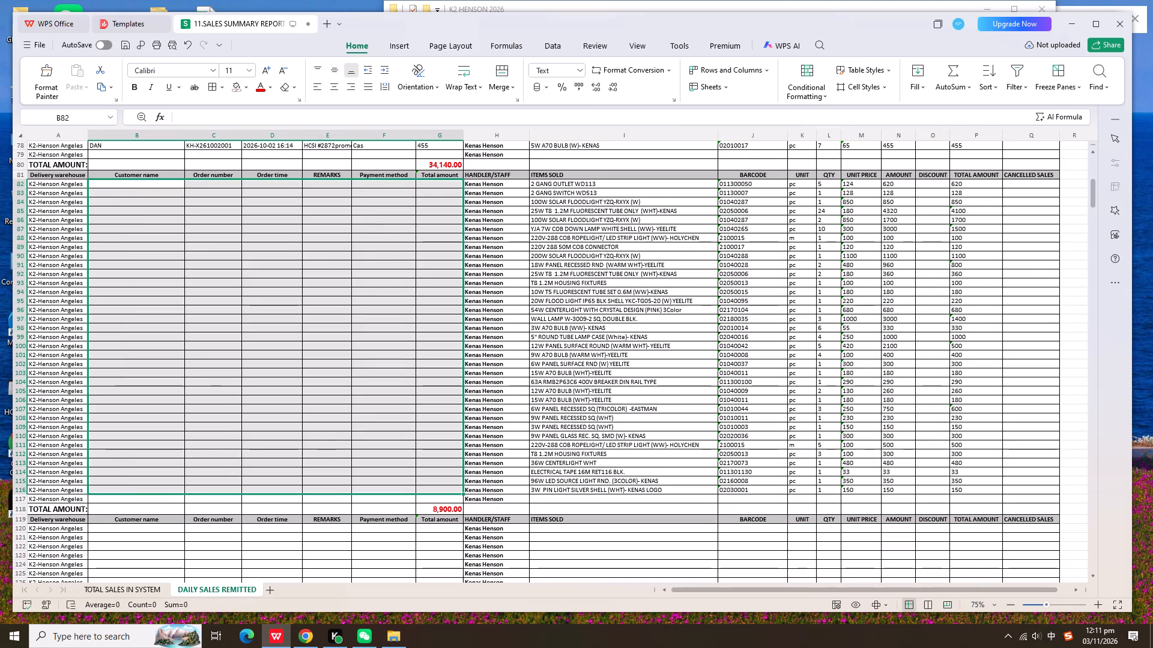
drag(628, 182, 997, 496)
key(Delete)
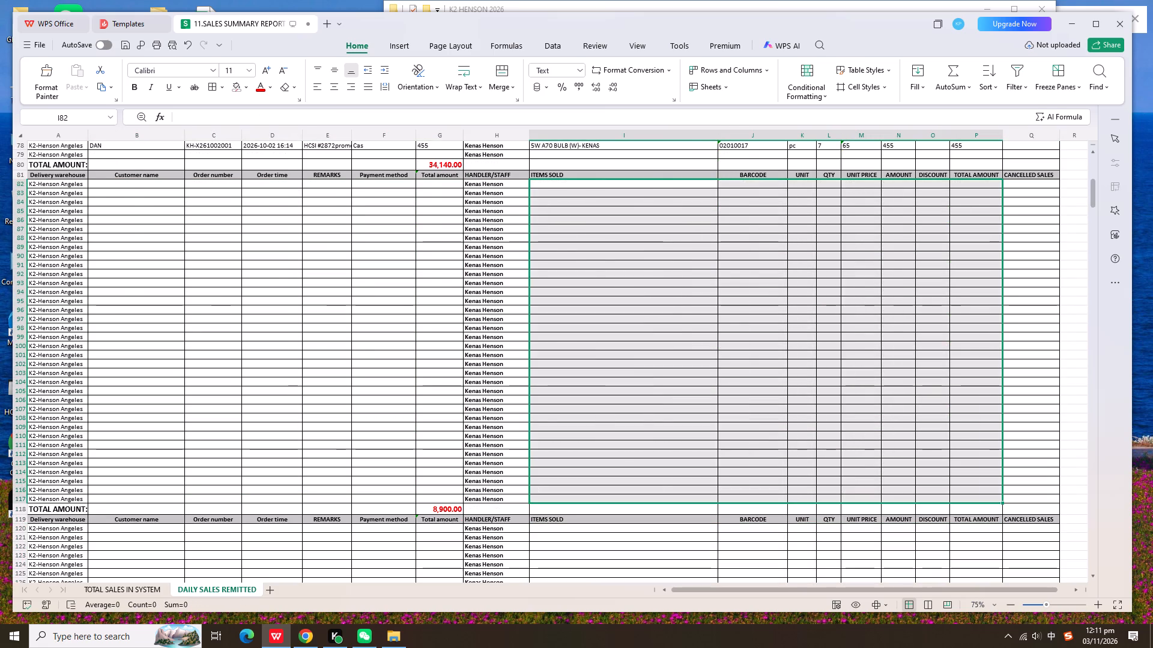
Clear the 2 October block's customer and order entries in B55:G78 and its item details in columns I to P.
scroll(701, 396, up, 13)
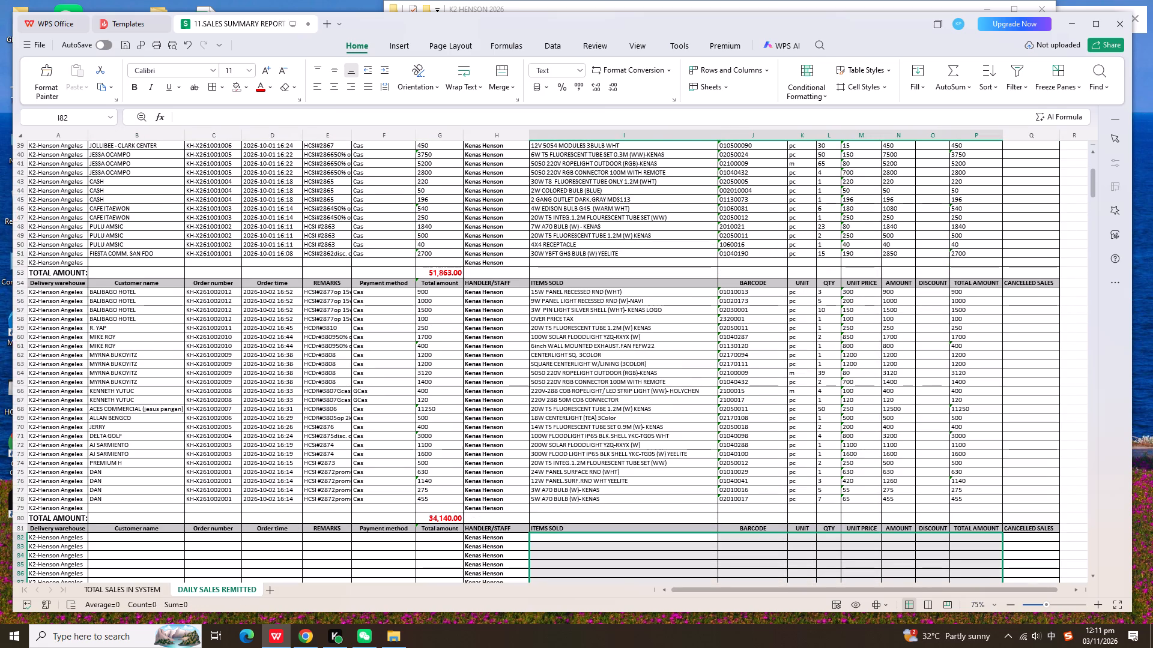
drag(166, 293, 437, 497)
key(Delete)
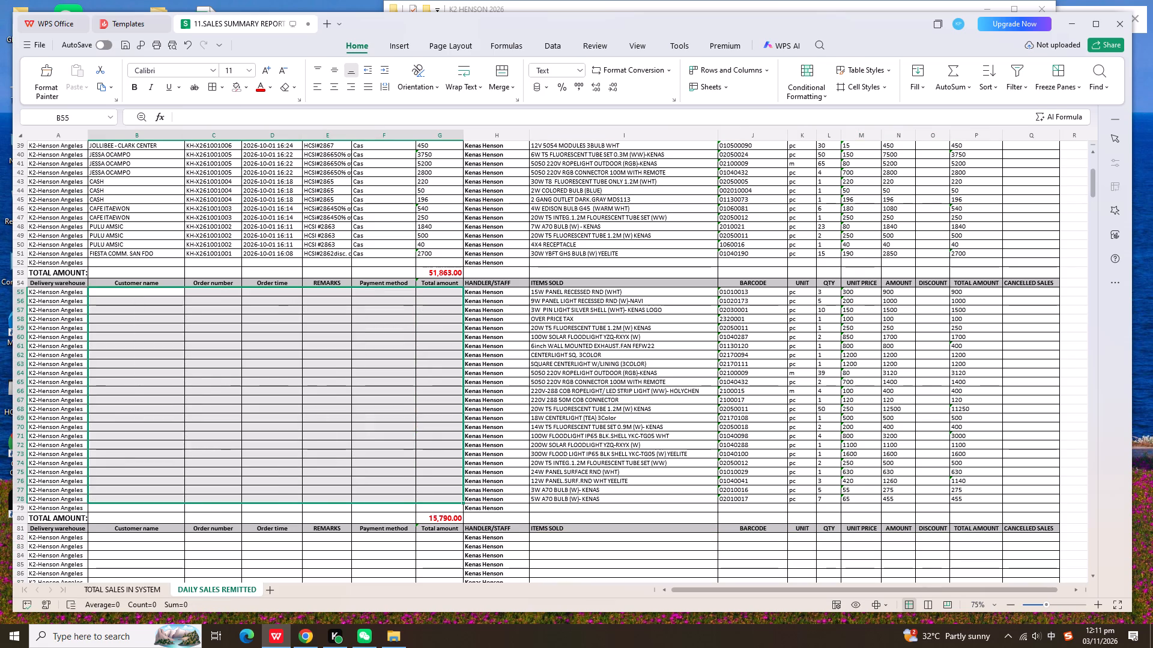
drag(633, 292, 978, 502)
key(Delete)
Clear the 1 October block's customer and order entries in B2:G51 and its item details in columns I to P.
scroll(462, 287, up, 3)
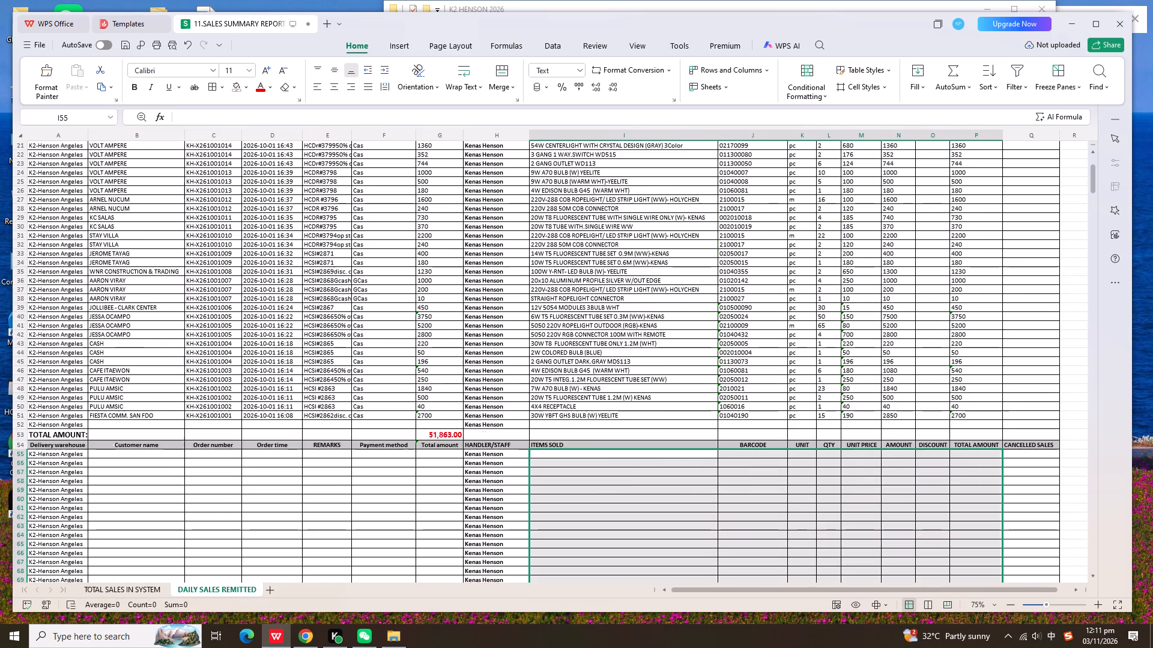
scroll(443, 278, up, 6)
scroll(274, 227, up, 2)
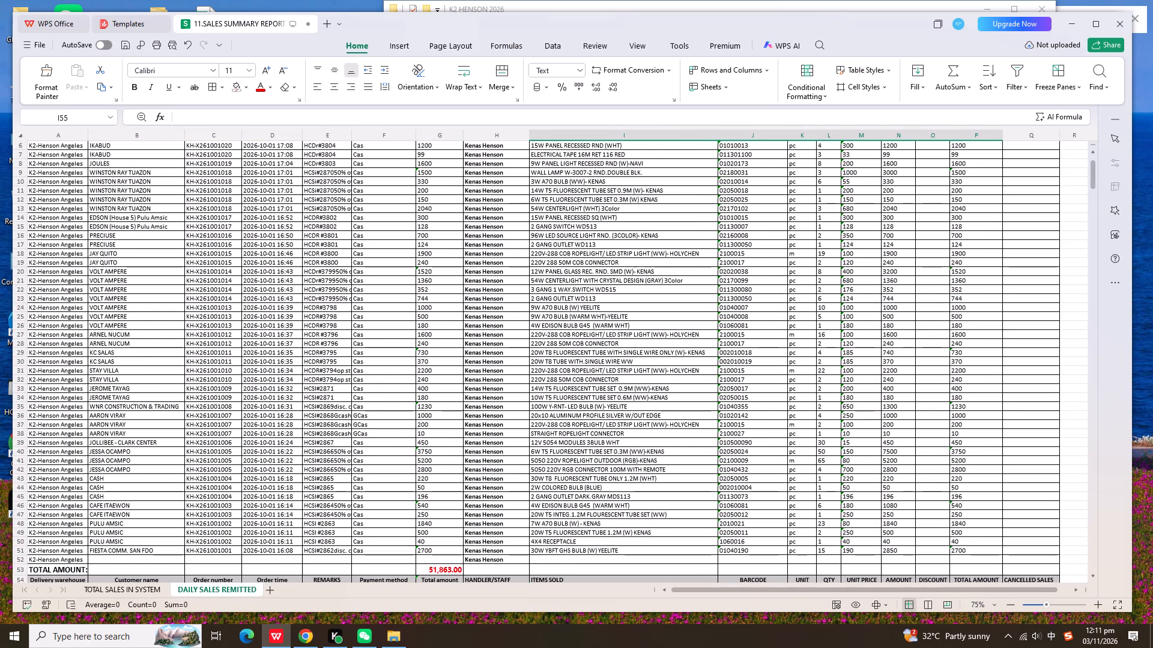
drag(154, 171, 435, 553)
key(Delete)
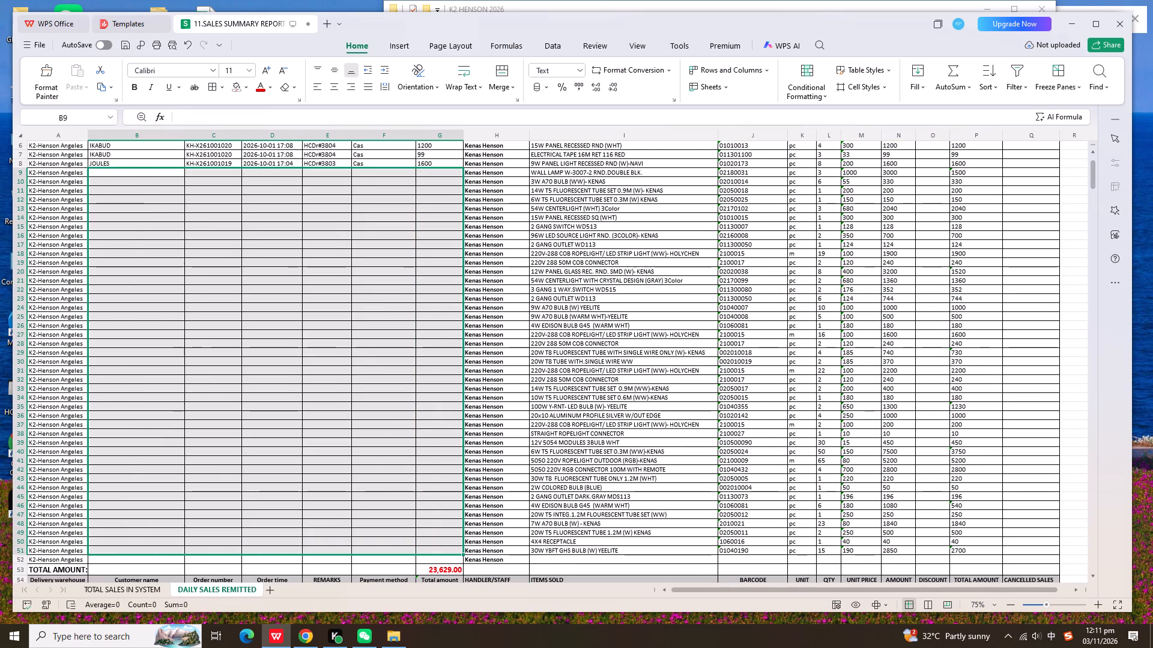
drag(586, 172, 968, 553)
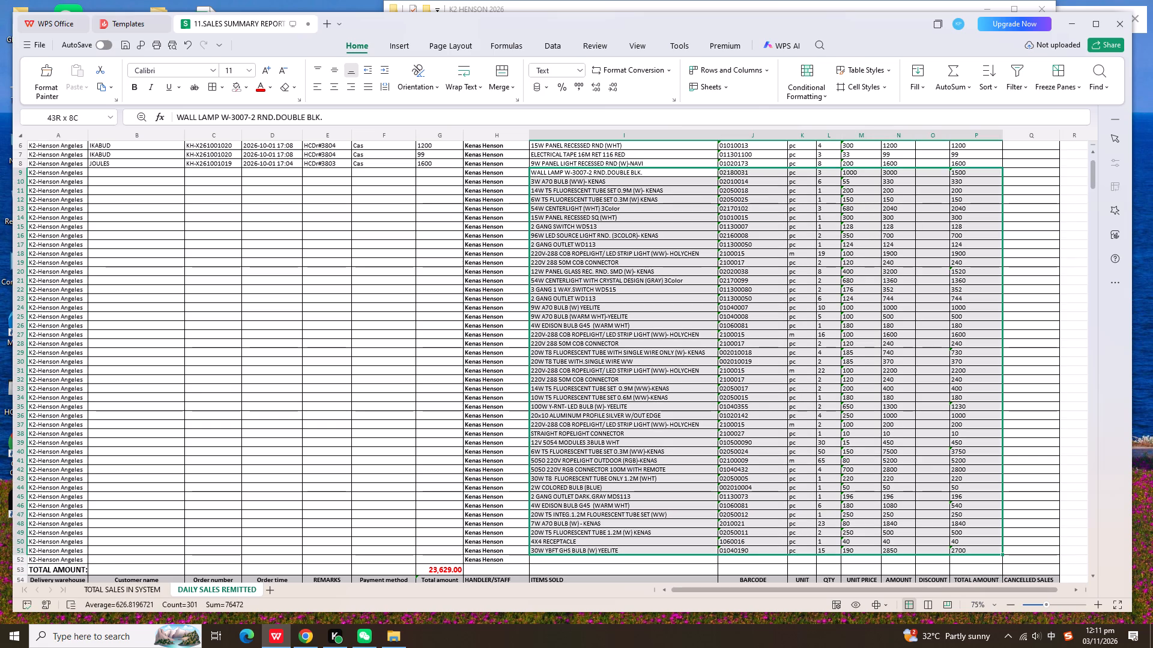
drag(968, 553, 971, 556)
key(Delete)
scroll(285, 165, up, 7)
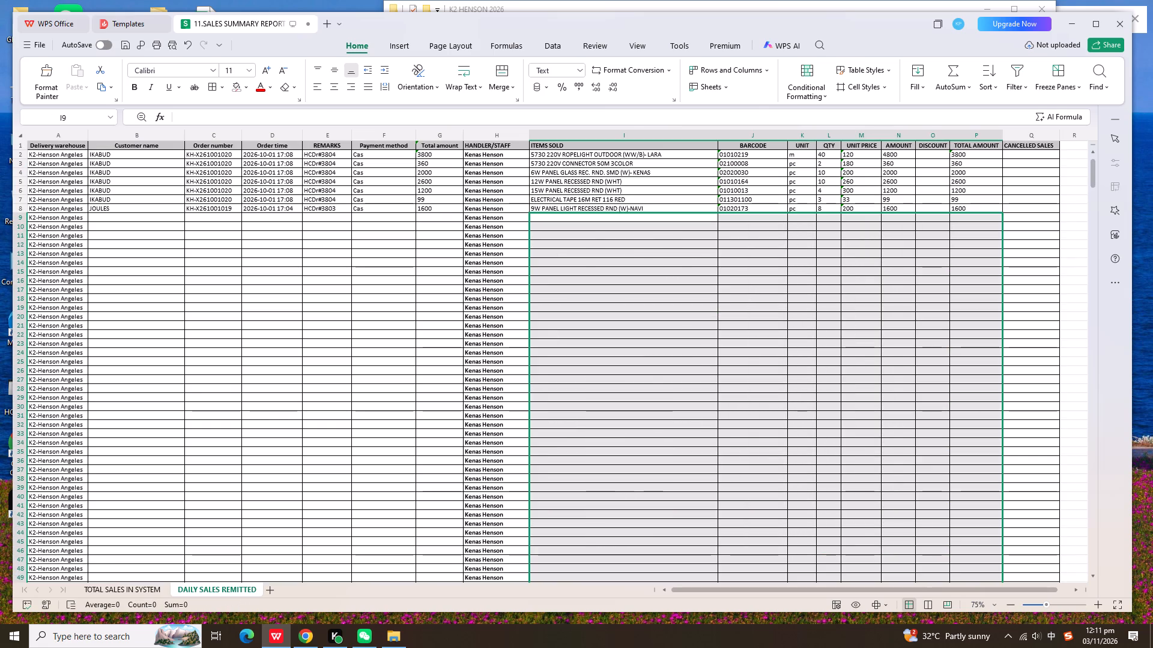
drag(123, 151, 437, 215)
key(Delete)
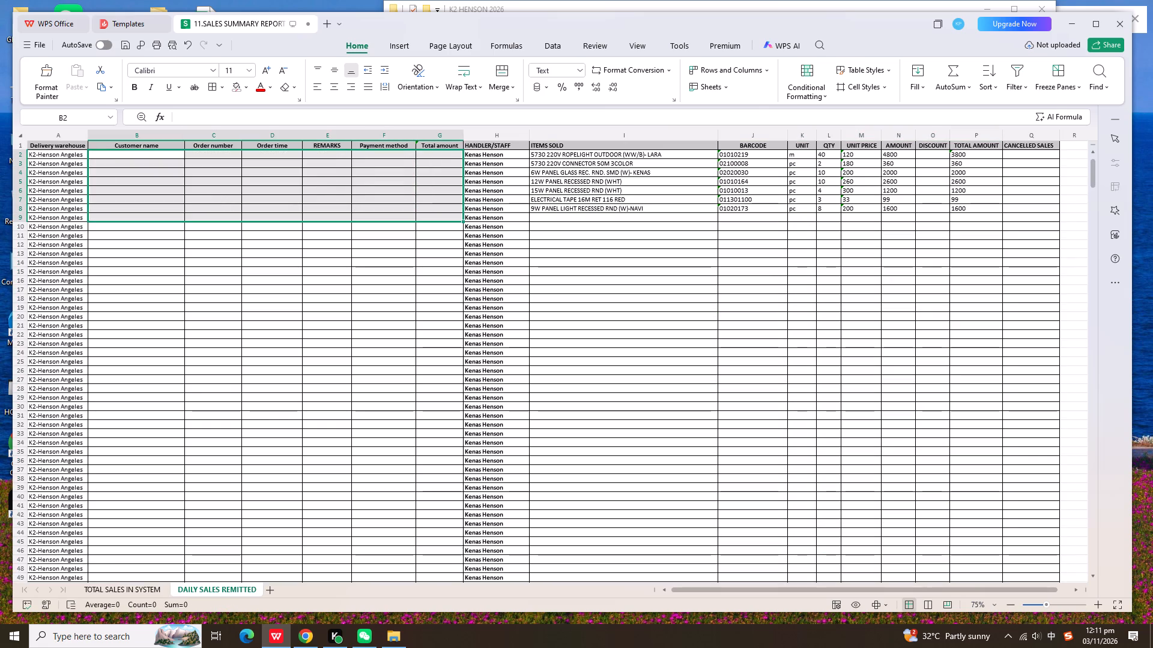
drag(671, 154, 993, 234)
key(Delete)
click(781, 373)
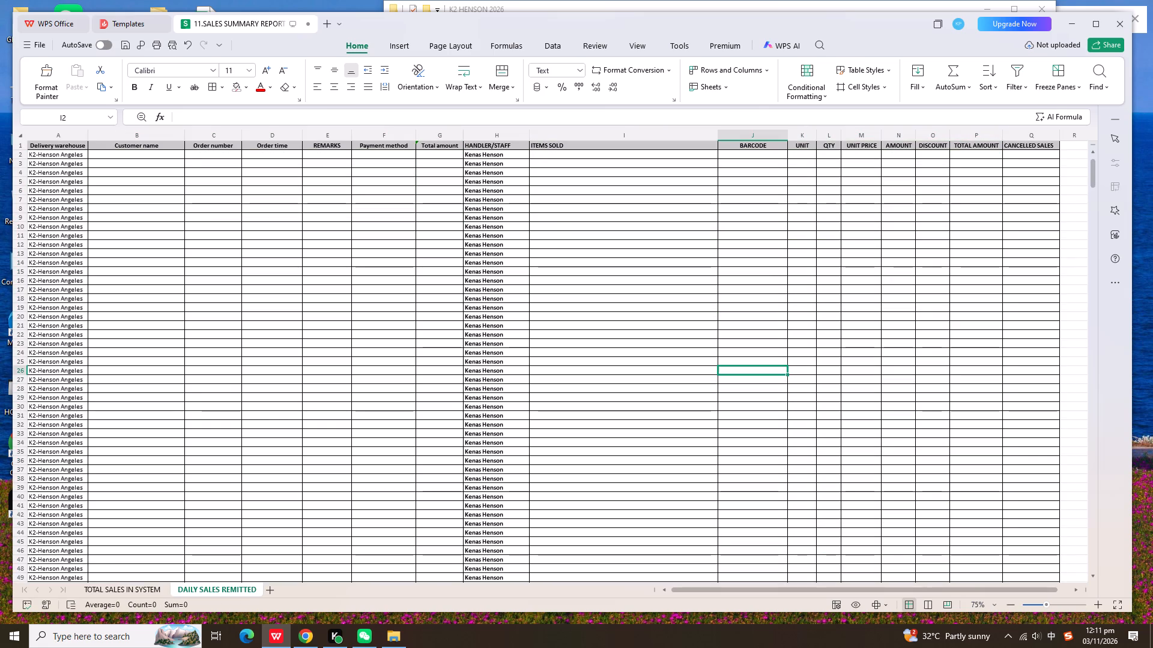
Return to the TOTAL SALES IN SYSTEM sheet at the 02/11/2026 cash cell, save the workbook and close it.
click(143, 587)
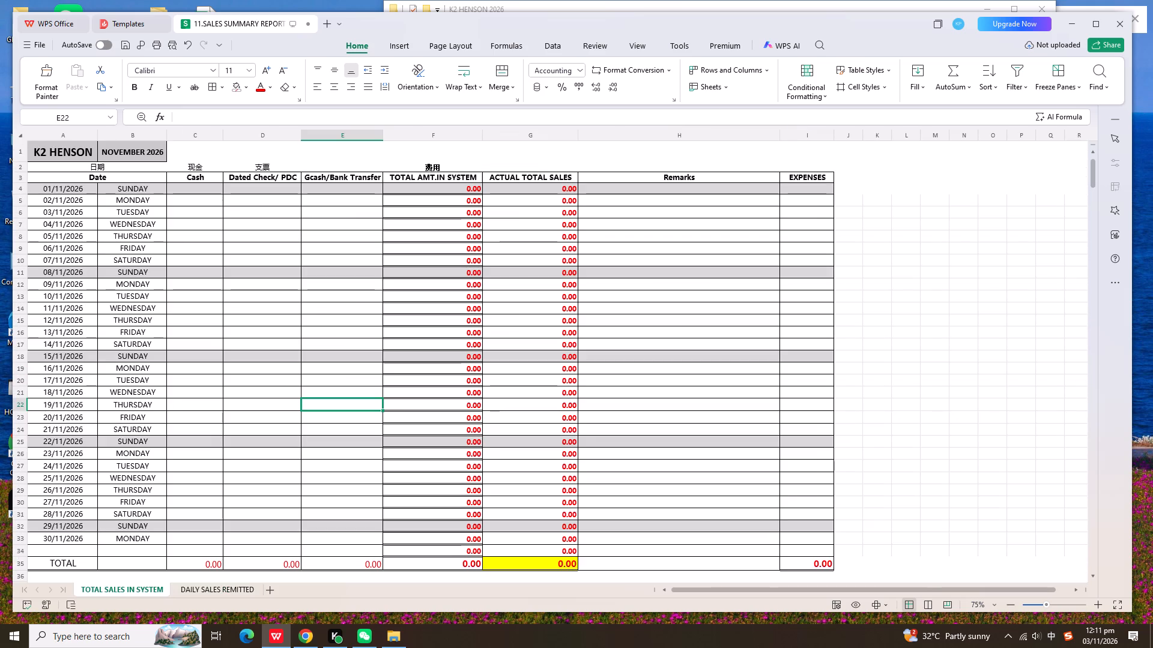
click(204, 194)
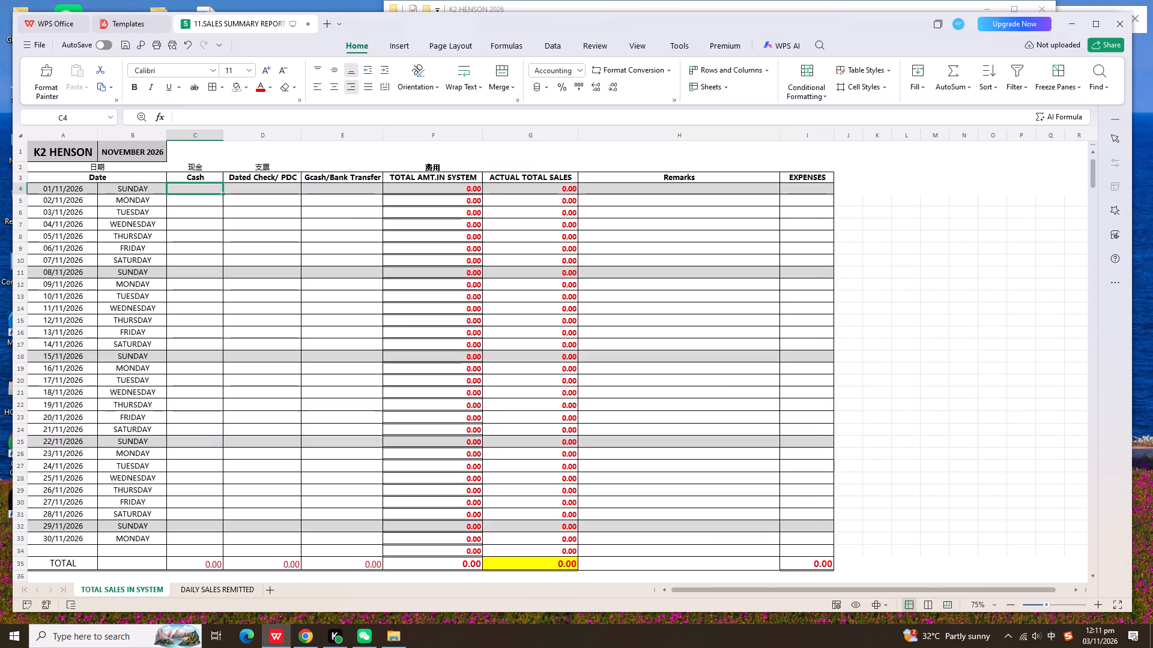
click(207, 205)
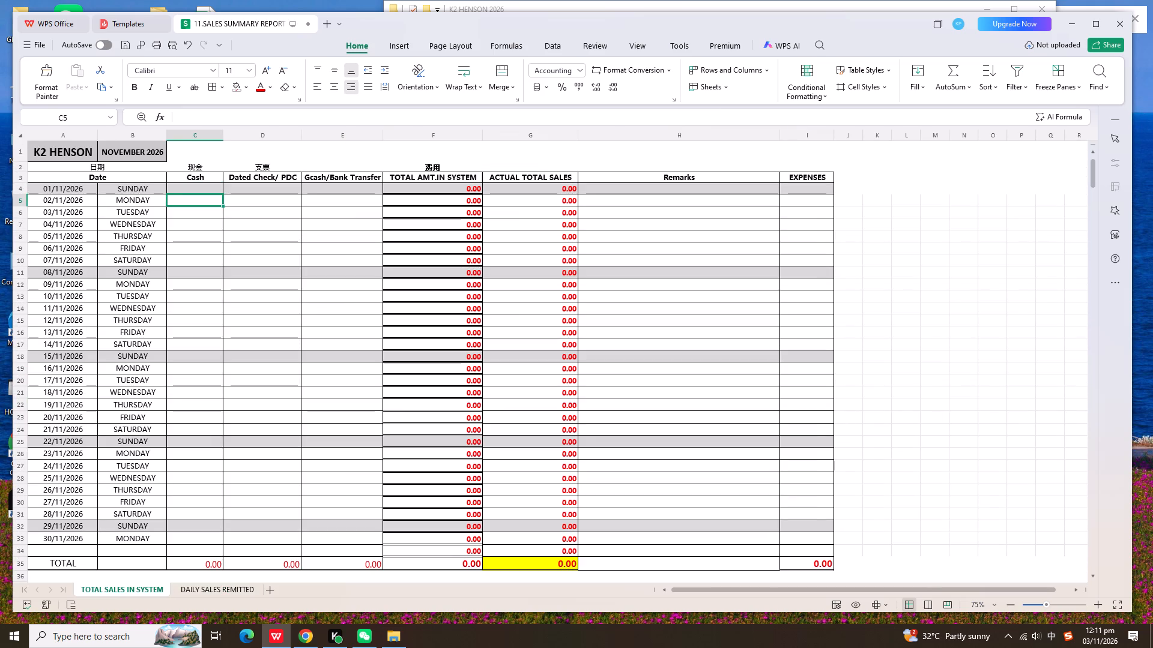
key(ctrl+s)
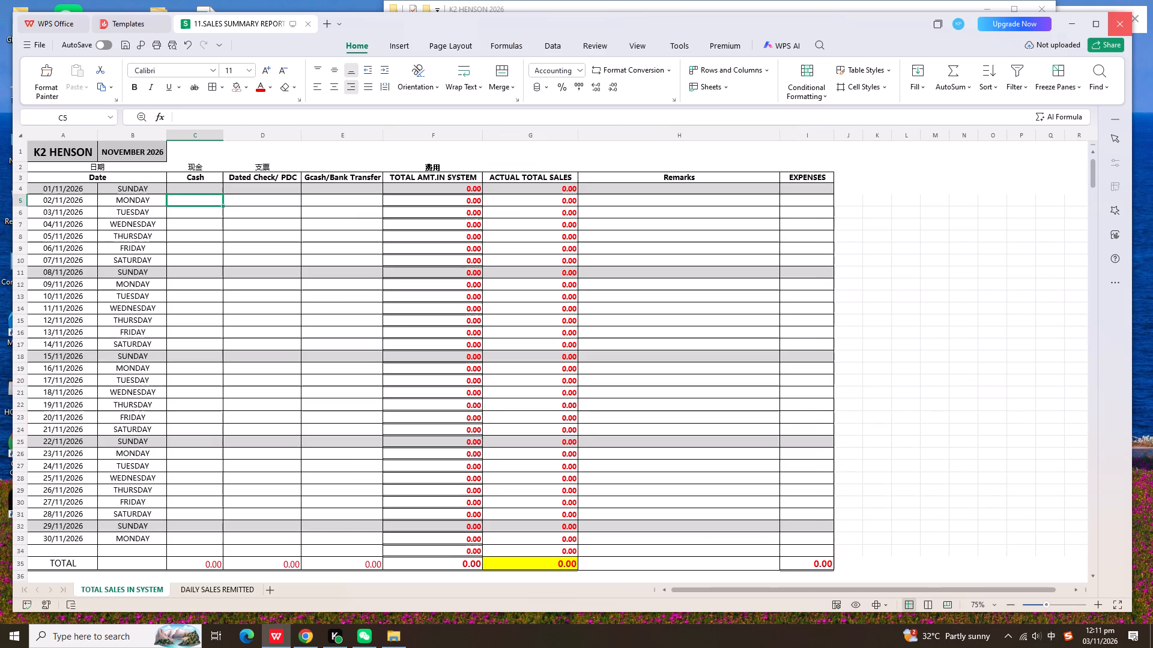
click(1118, 26)
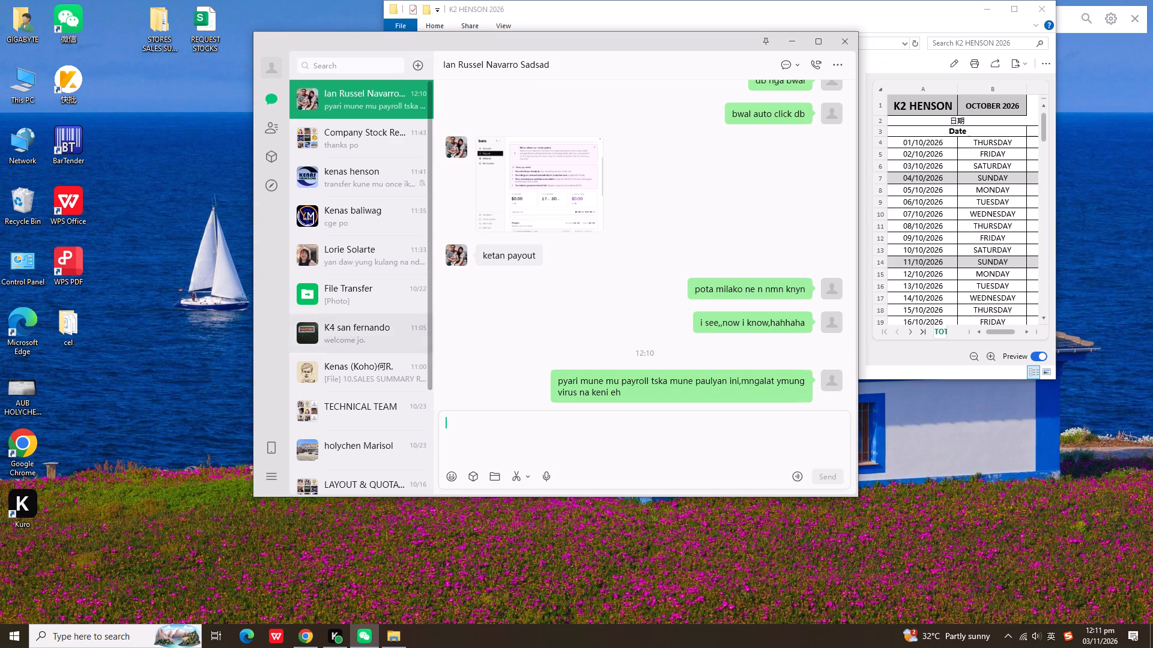
Switch to Google Chrome, where the Kenas Technology merchant site is open.
click(303, 643)
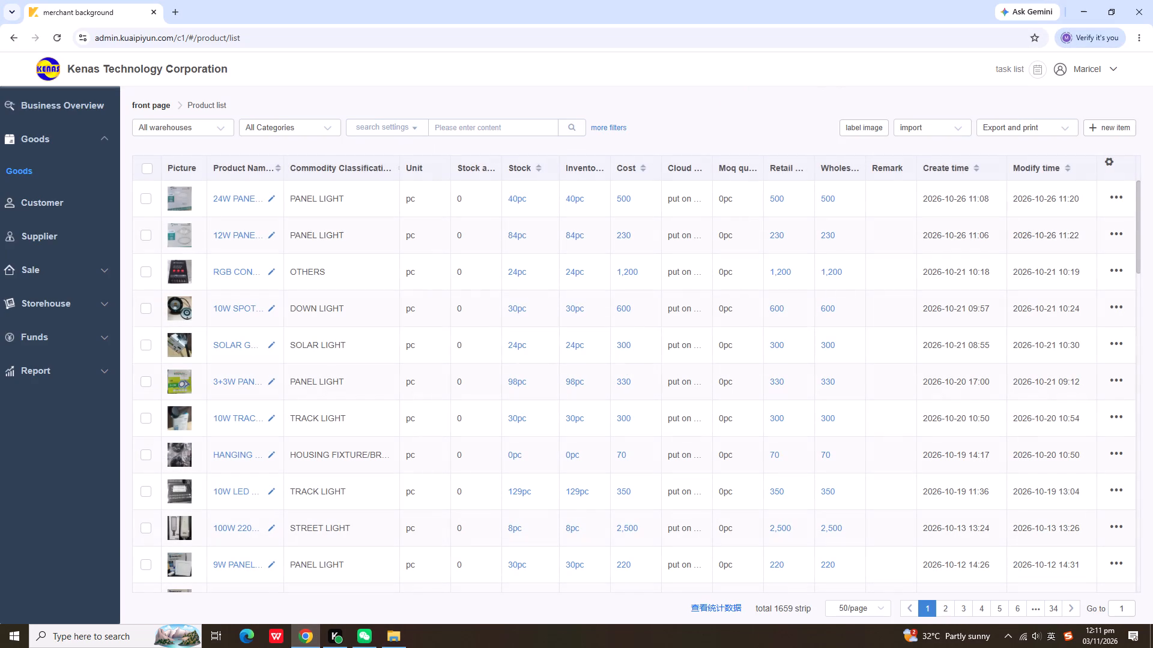